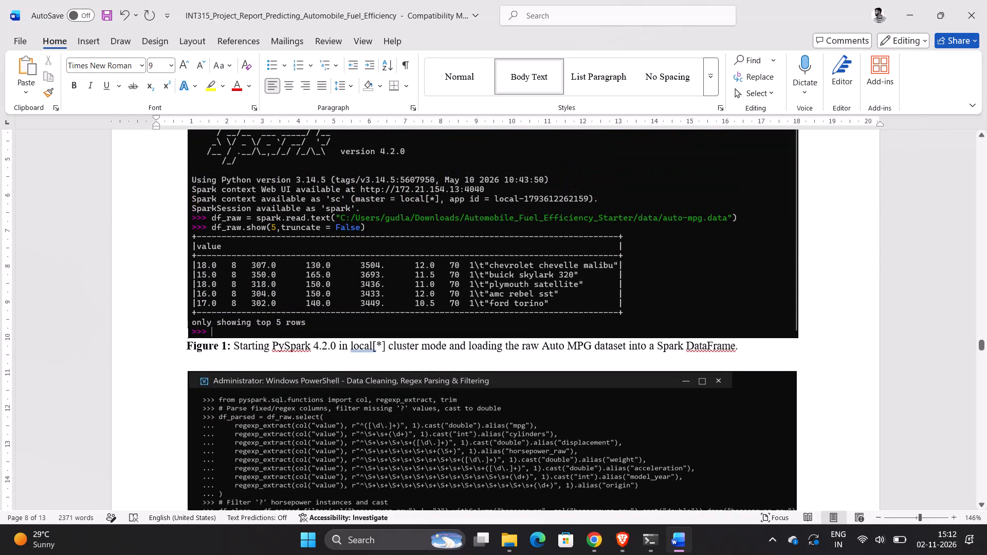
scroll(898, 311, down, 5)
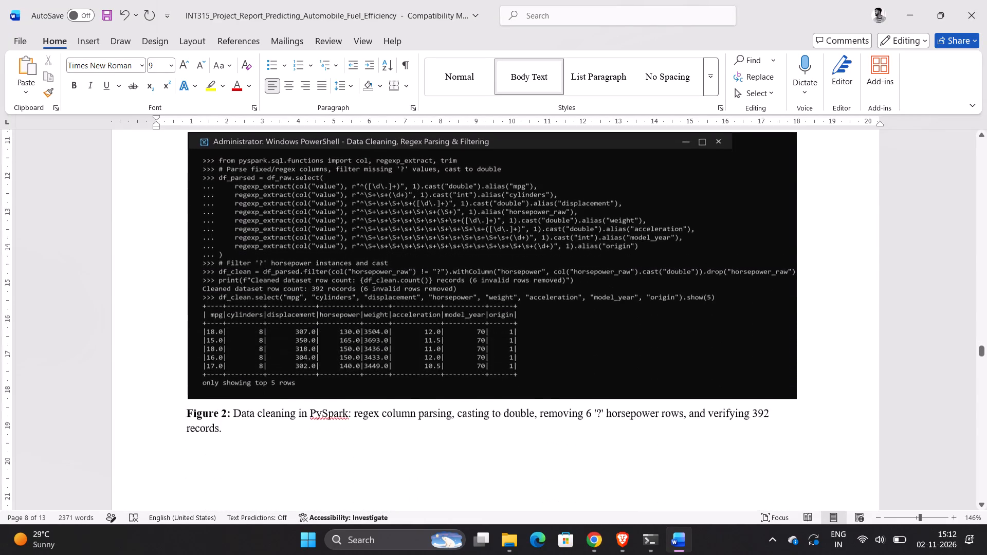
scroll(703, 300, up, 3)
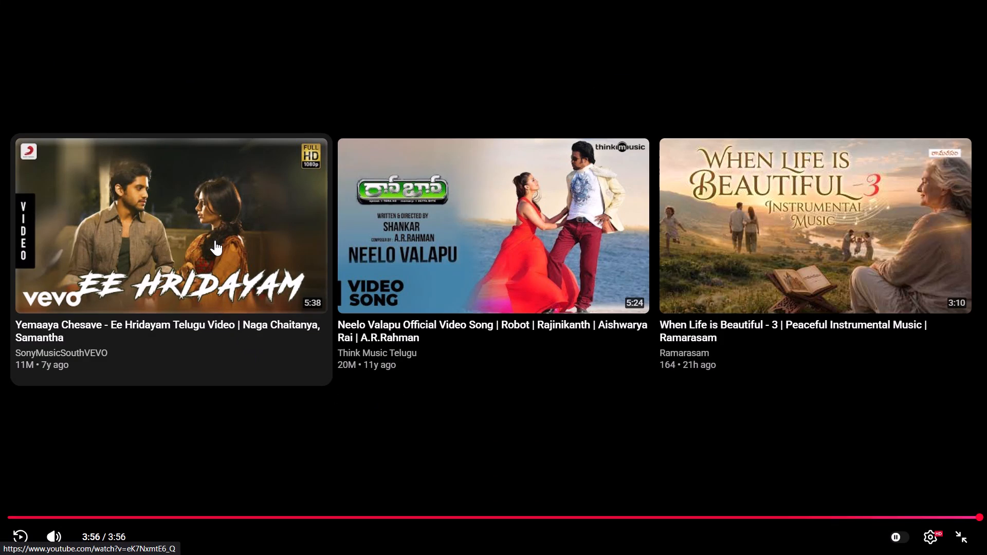
Switch to the Brave browser and play the suggested "Neelo Valapu Official Video Song" video.
scroll(627, 261, left, 3)
scroll(627, 261, down, 5)
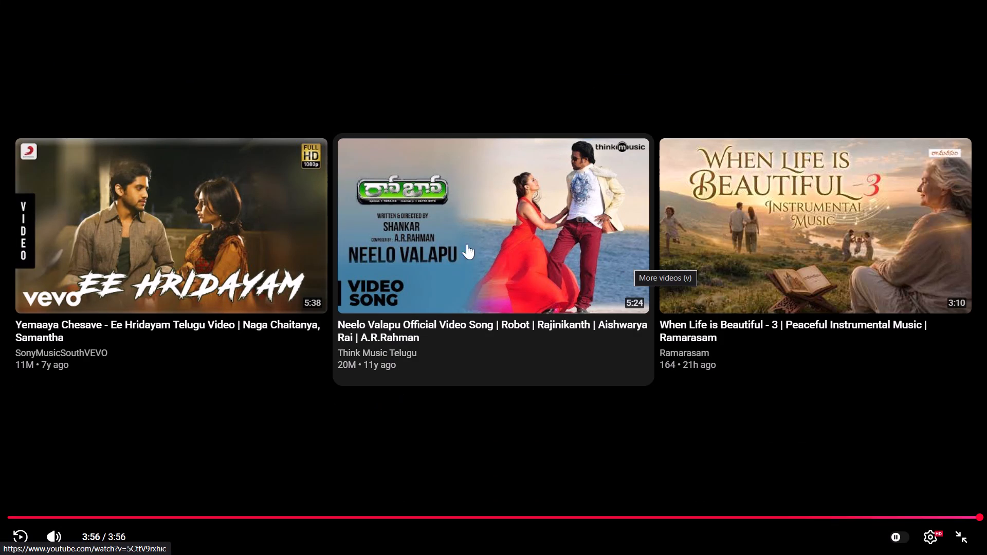
click(439, 238)
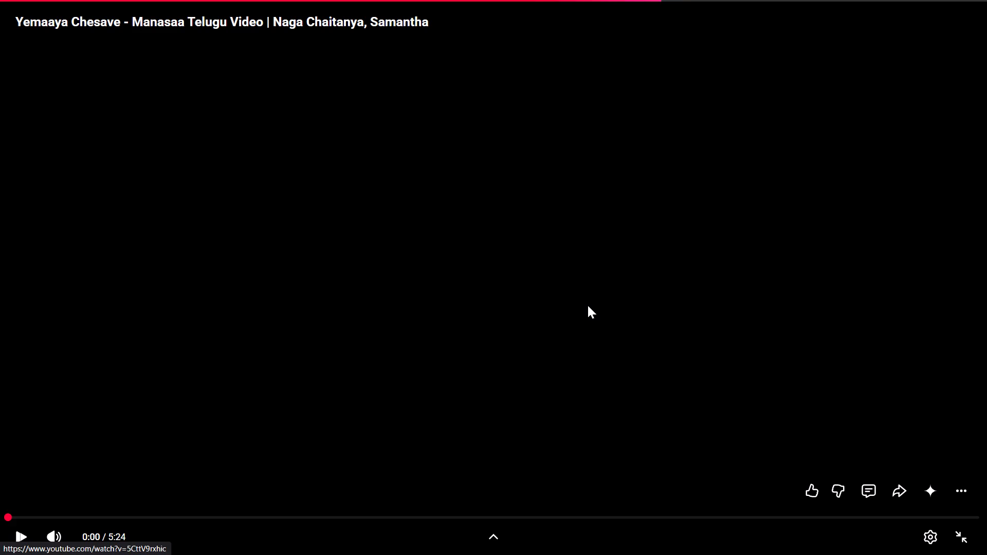
scroll(588, 305, down, 4)
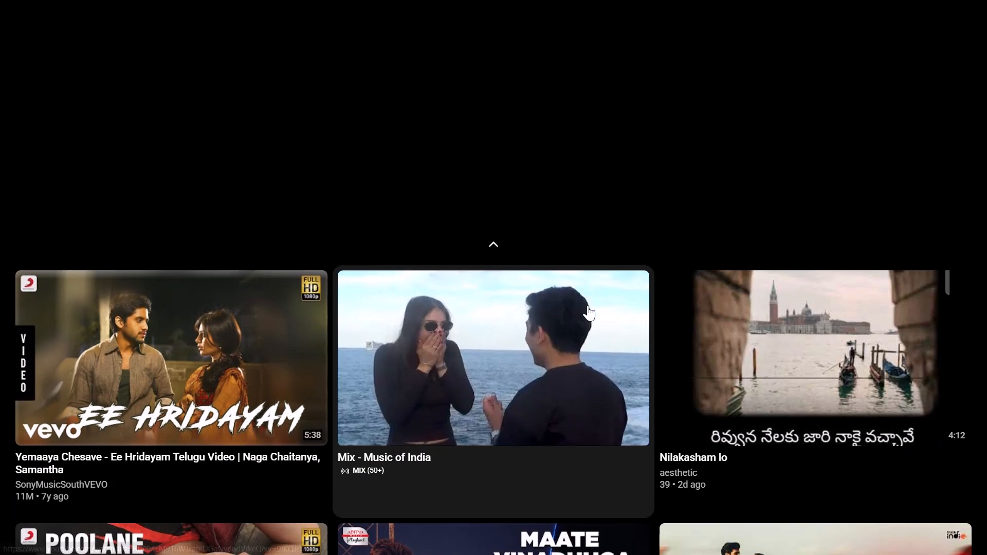
scroll(588, 305, down, 4)
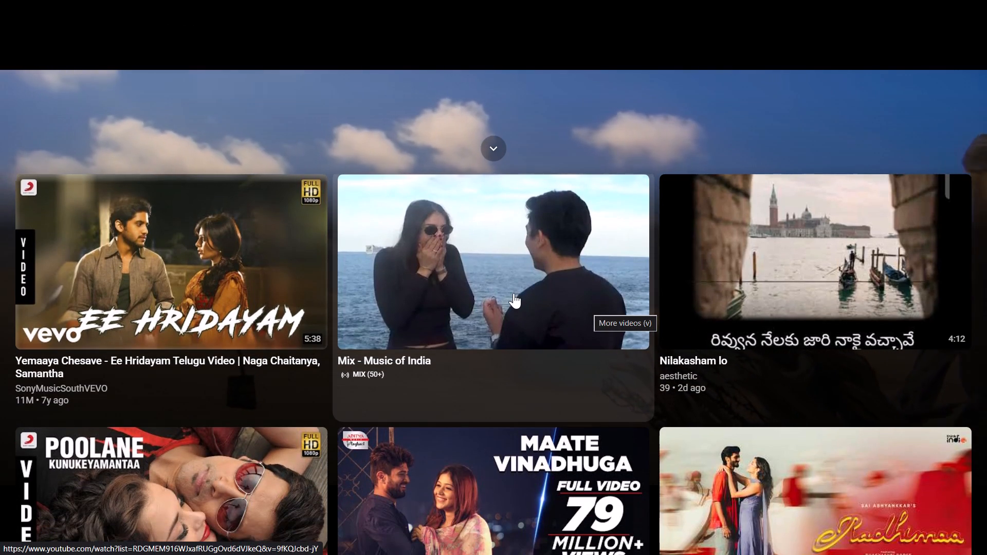
scroll(514, 293, up, 5)
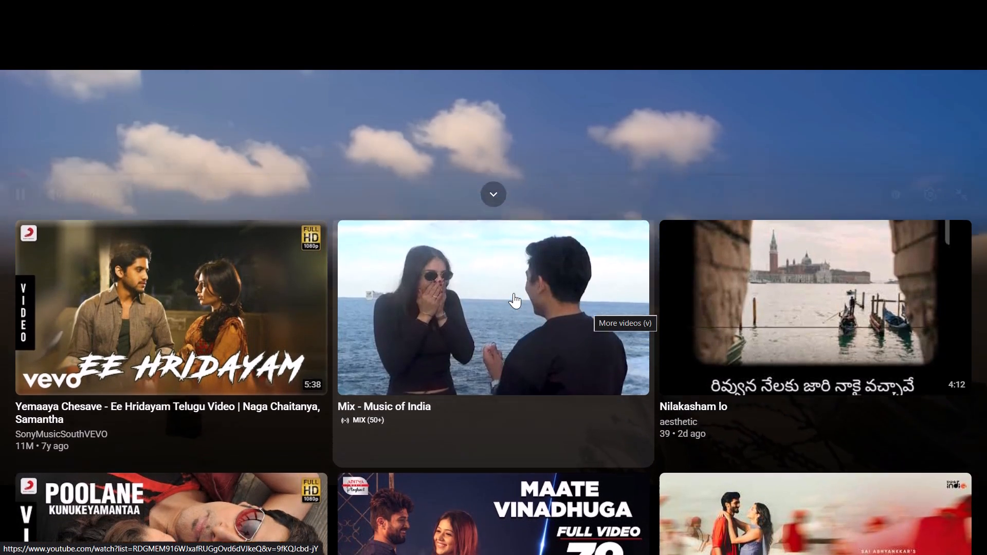
scroll(514, 293, up, 3)
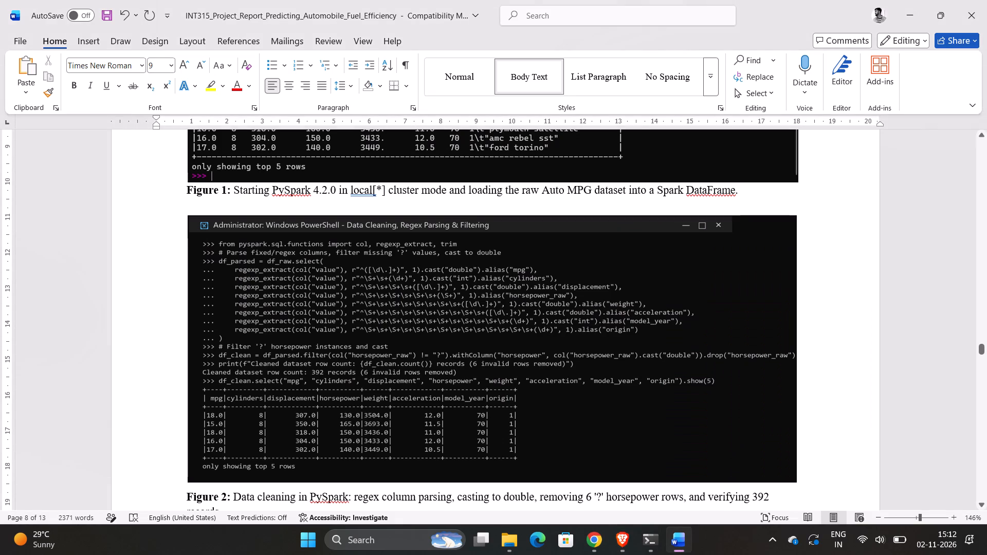
Switch to Word and examine the Figure 1, Figure 2 and Figure 3 execution screenshots and their captions in the project report.
scroll(514, 293, up, 2)
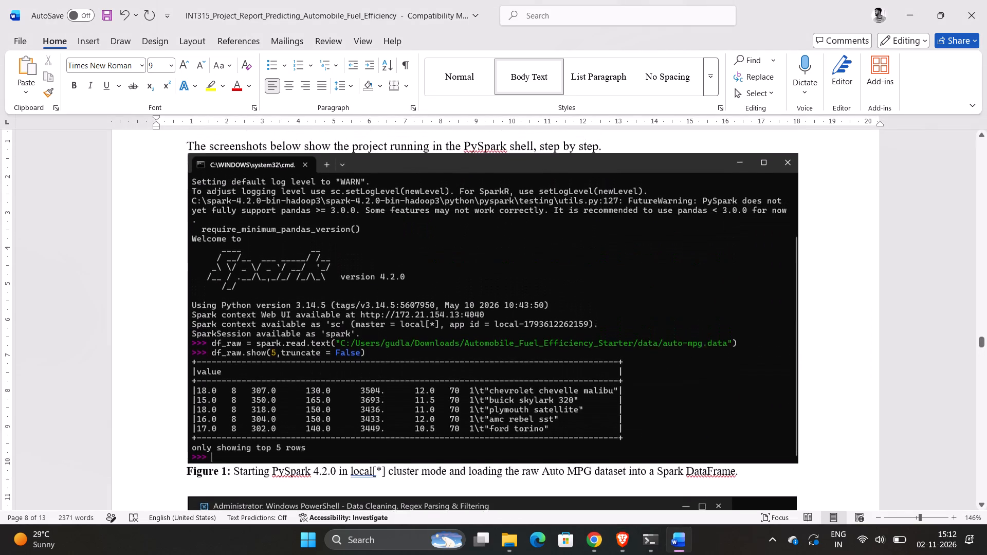
scroll(514, 293, down, 1)
scroll(514, 293, up, 1)
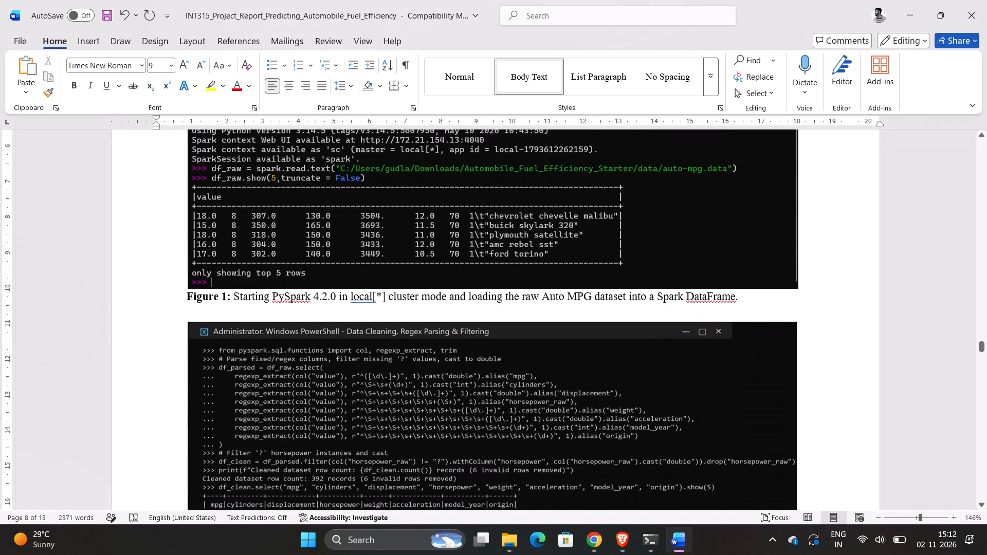
scroll(514, 293, up, 2)
scroll(514, 293, down, 2)
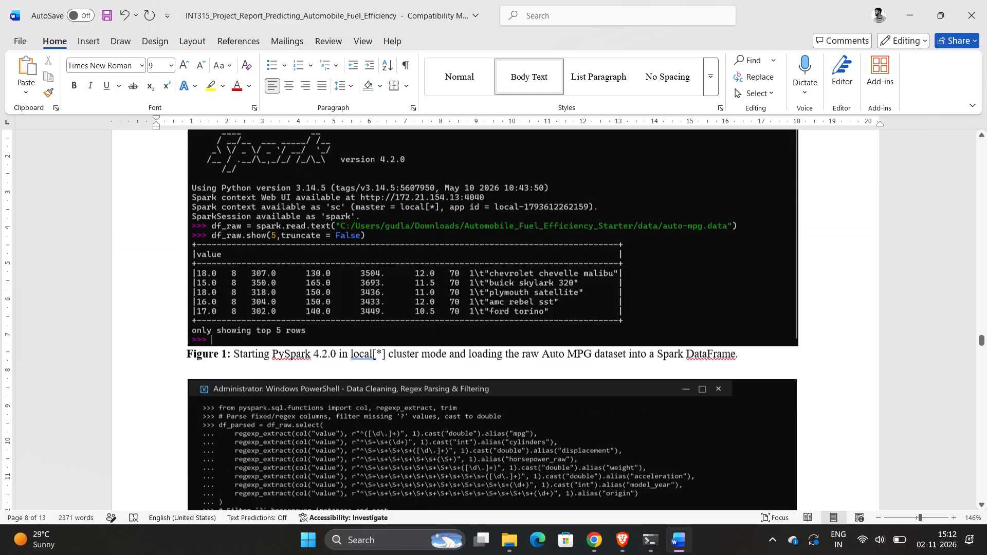
scroll(514, 293, down, 6)
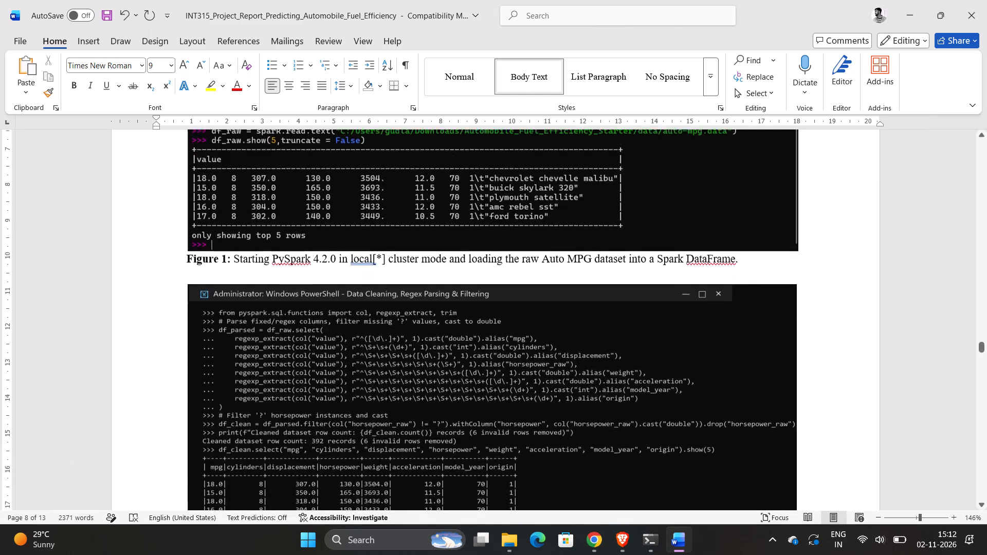
scroll(514, 293, down, 2)
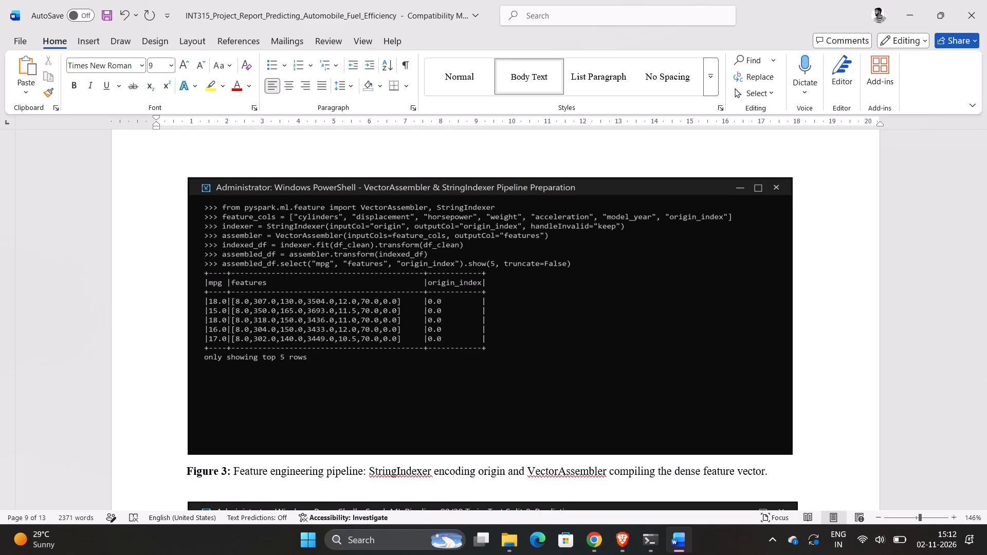
scroll(514, 293, up, 5)
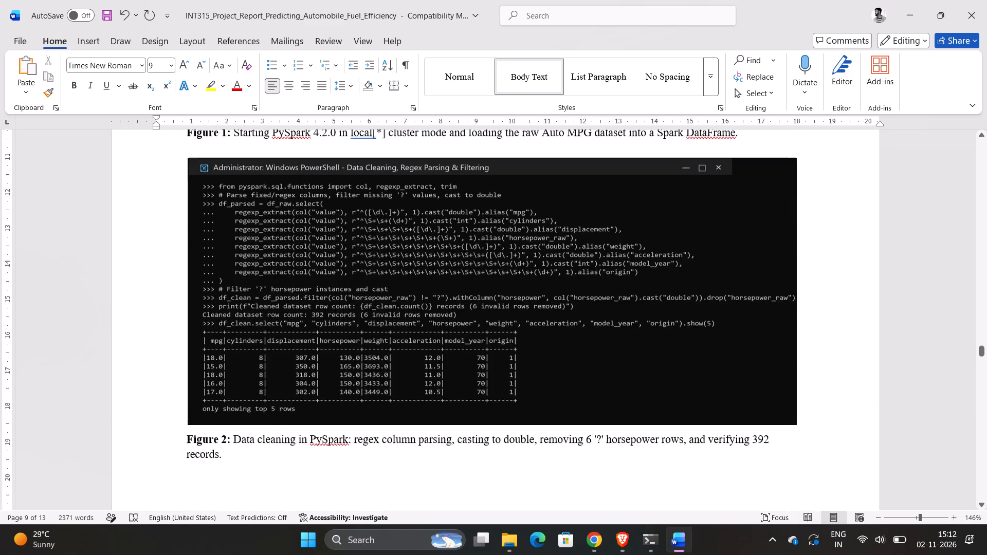
scroll(514, 293, up, 3)
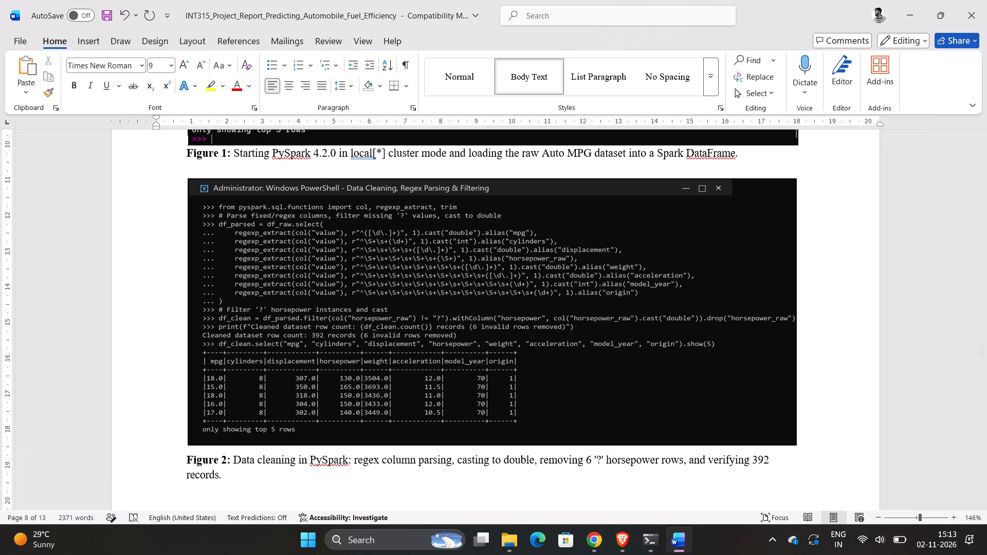
scroll(573, 325, down, 1)
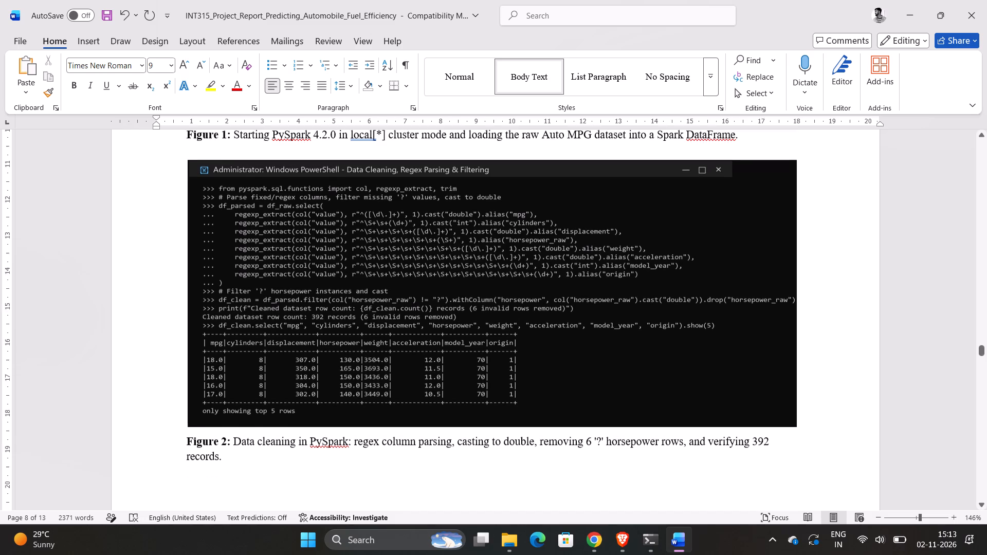
scroll(573, 325, down, 1)
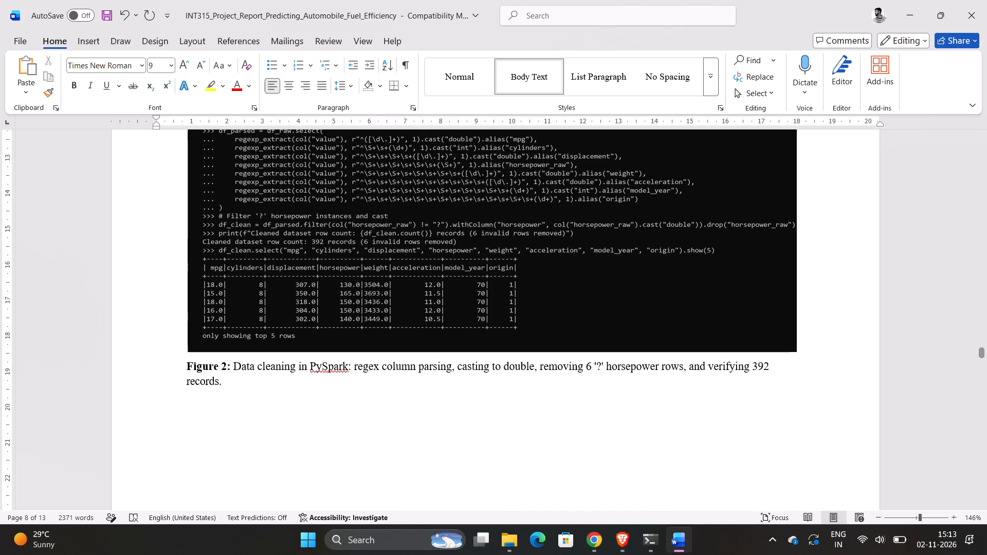
Undo all the recent edits in the Word project report and close the document.
key(ctrl+z)
key(ctrl+z)
key(ctrl+z)
key(ctrl+z)
key(ctrl+z)
key(ctrl+z)
key(ctrl+z)
key(ctrl+z)
key(ctrl+z)
key(ctrl+z)
key(ctrl+z)
key(ctrl+z)
key(ctrl+z)
key(ctrl+z)
key(ctrl+z)
key(ctrl+z)
key(ctrl+z)
key(ctrl+z)
key(ctrl+z)
key(ctrl+z)
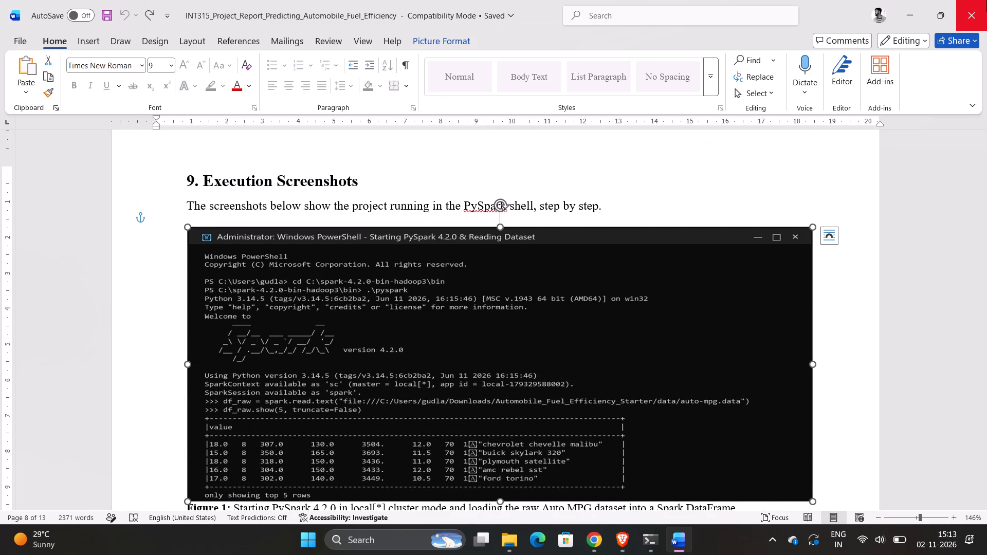
click(986, 0)
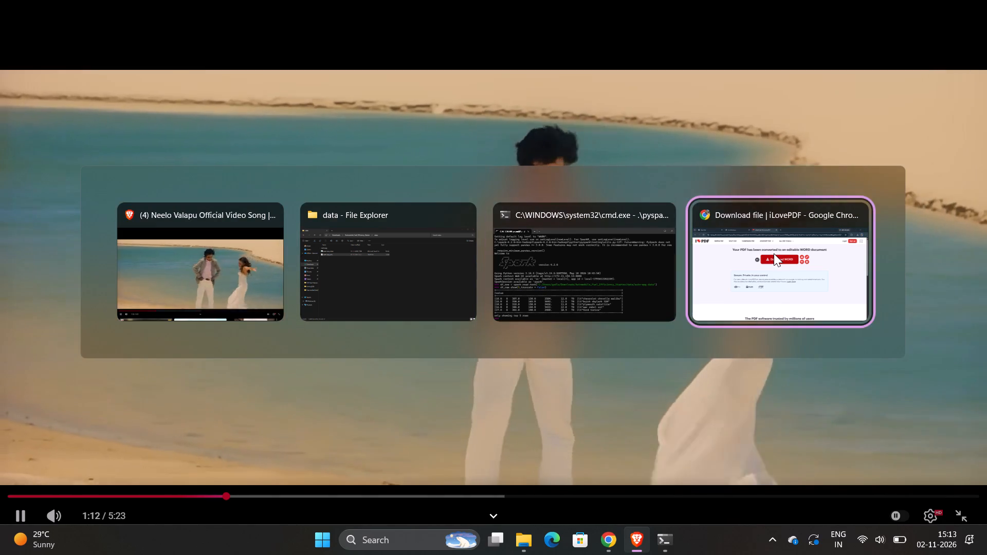
Switch to Google Chrome and close the iLovePDF file download page.
click(471, 13)
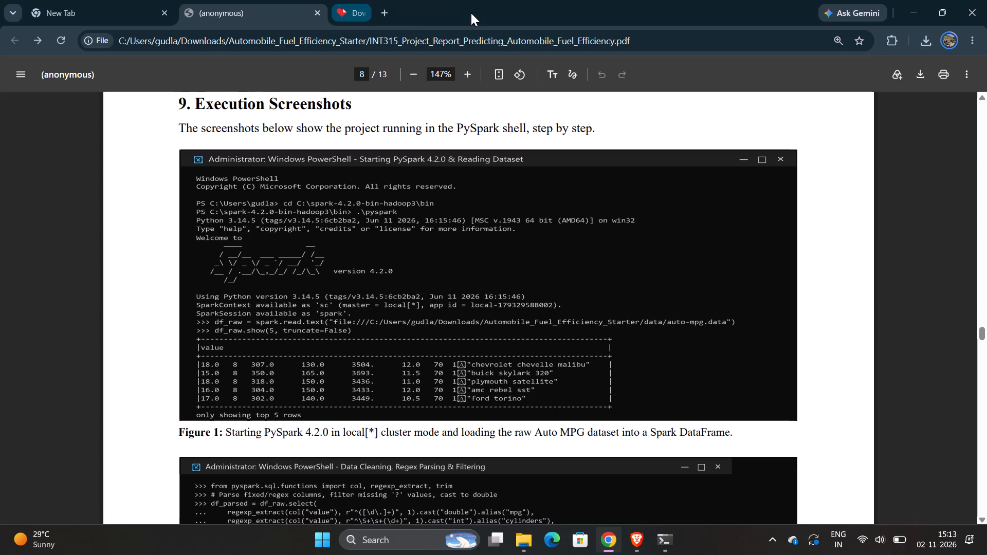
Examine the execution and result screenshots in the PDF version of the report, from section 9 through Figure 6.
scroll(307, 269, up, 1)
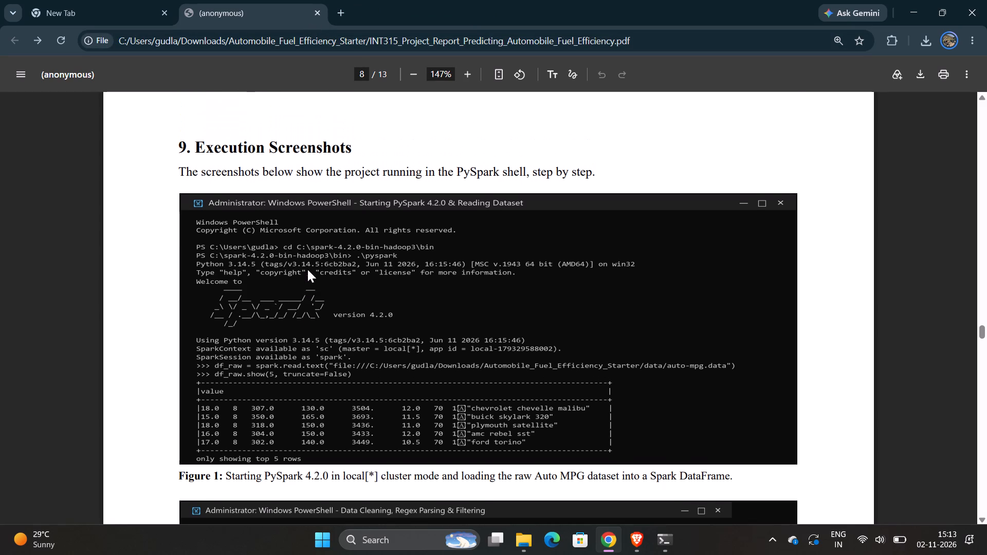
scroll(307, 269, down, 10)
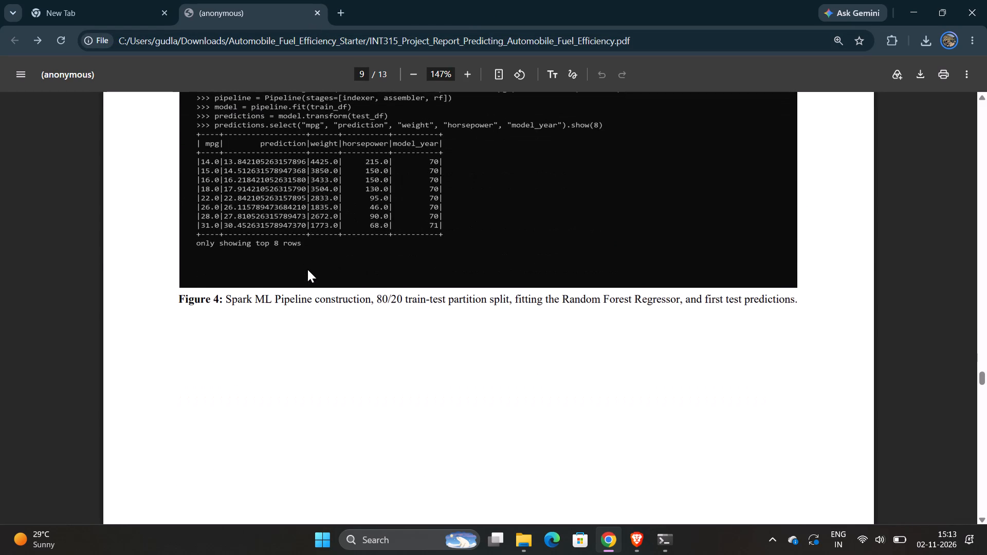
scroll(307, 269, up, 4)
scroll(307, 269, down, 1)
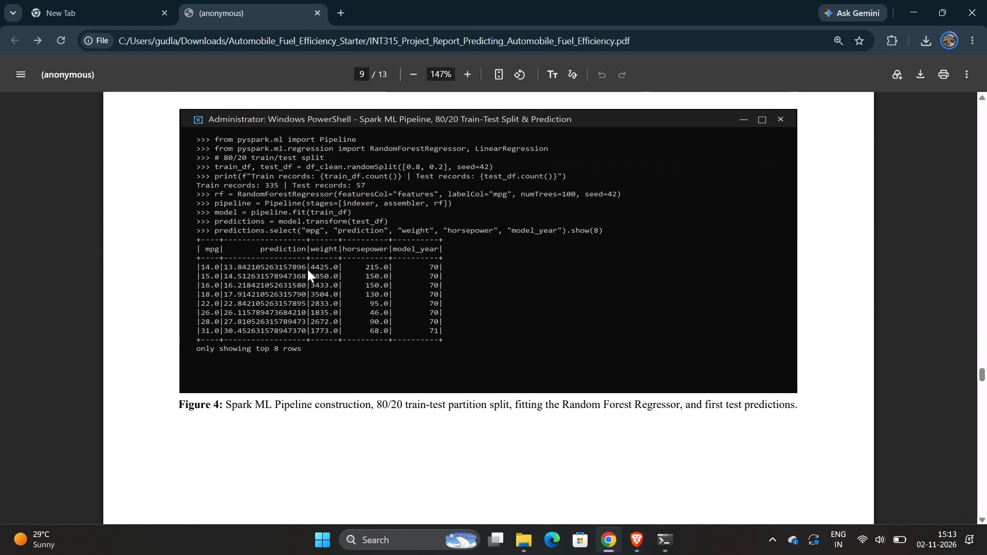
scroll(307, 269, down, 2)
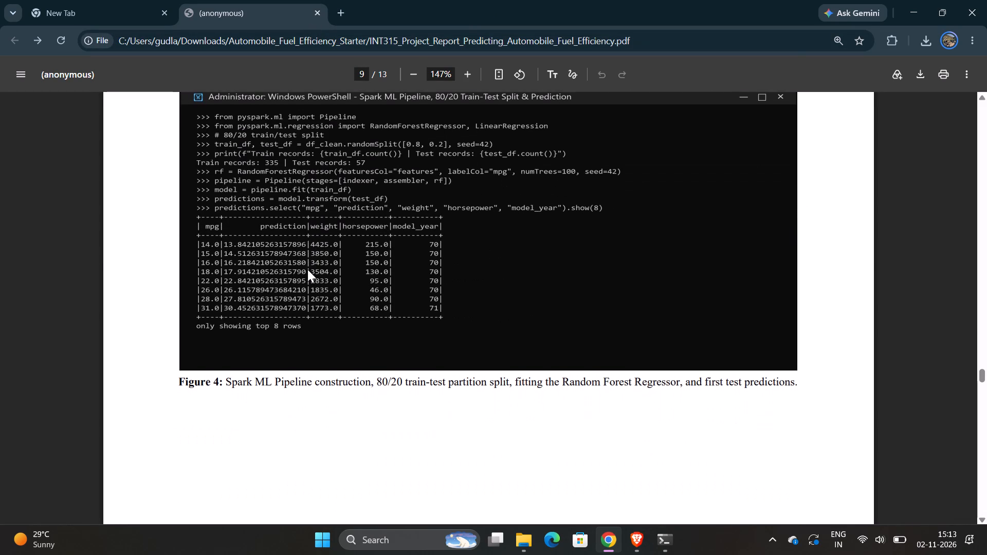
scroll(307, 269, down, 8)
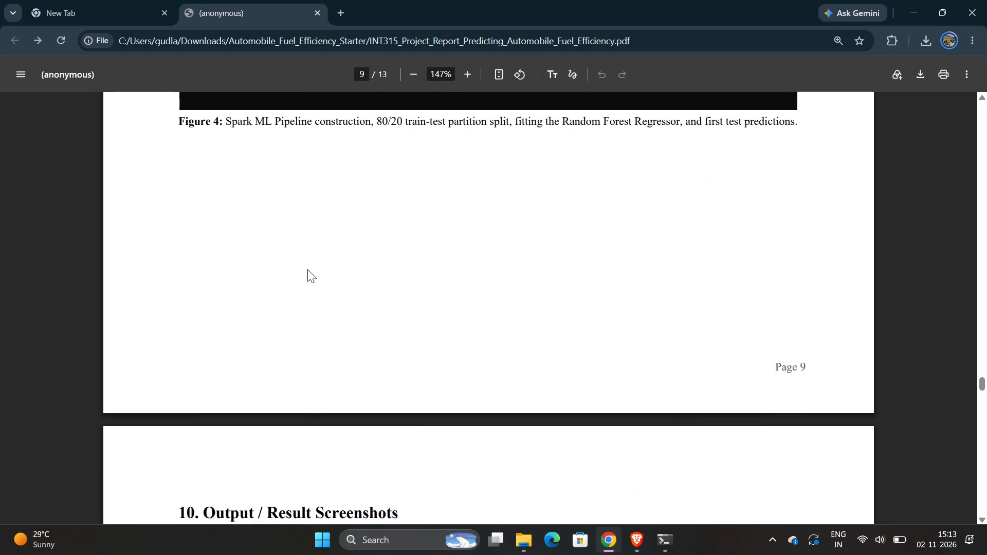
scroll(307, 269, down, 6)
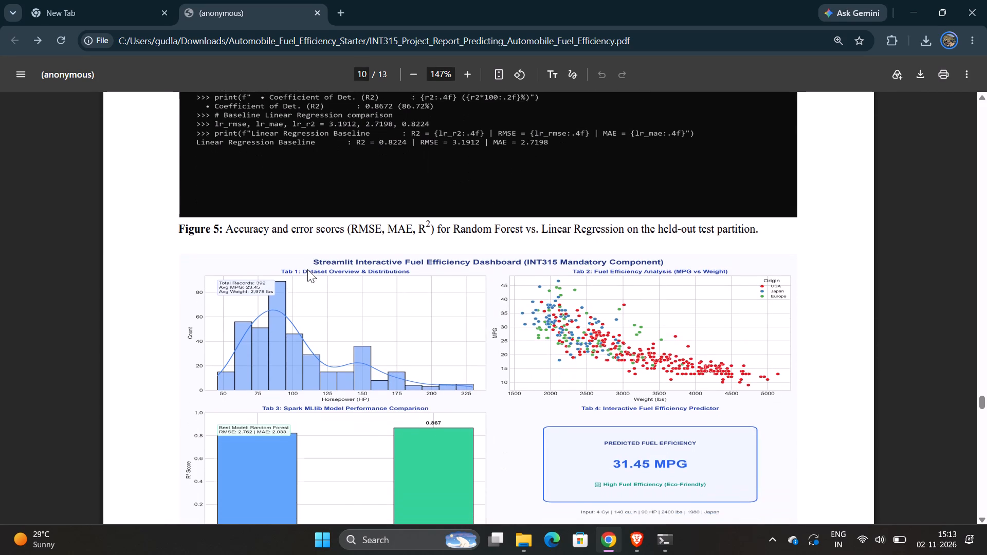
scroll(307, 269, down, 2)
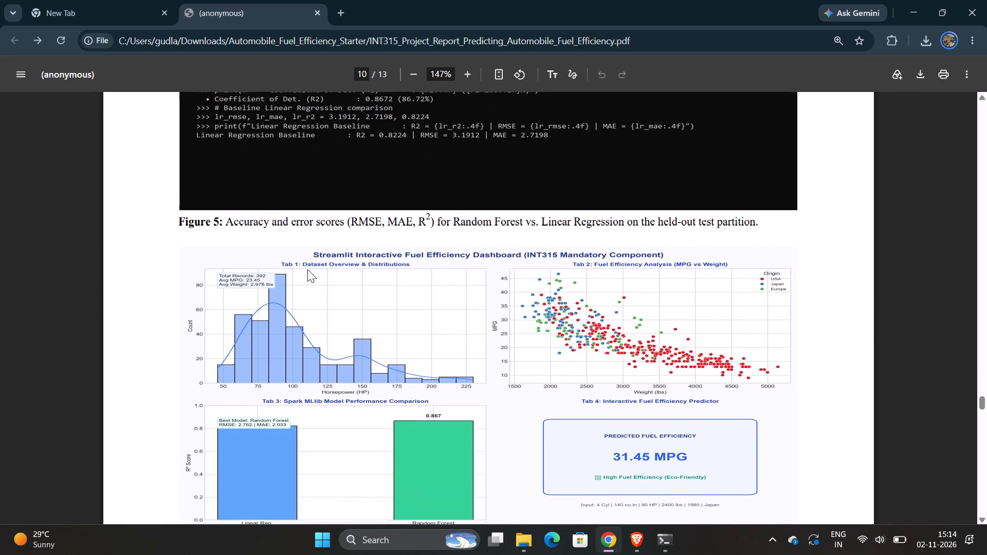
scroll(307, 269, down, 3)
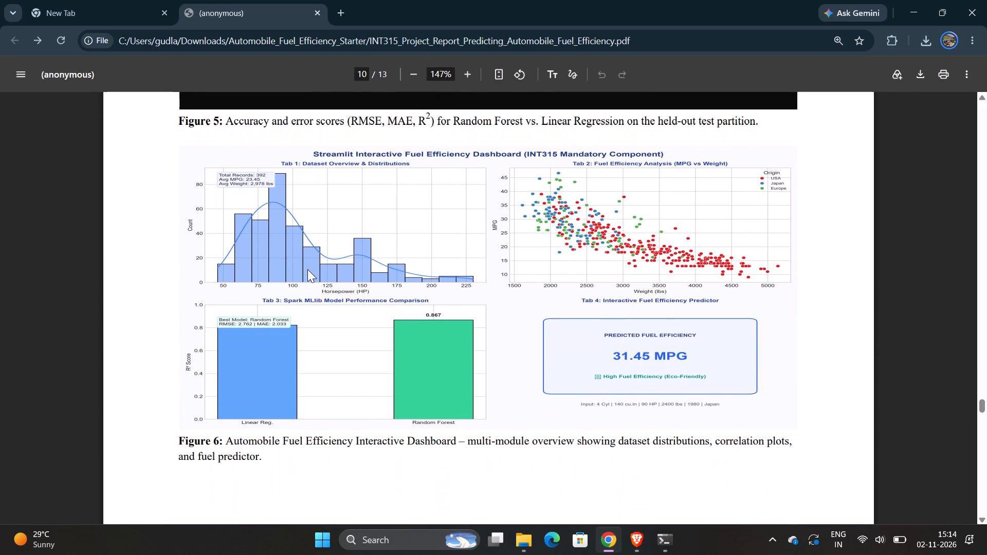
scroll(307, 269, down, 1)
scroll(307, 269, up, 3)
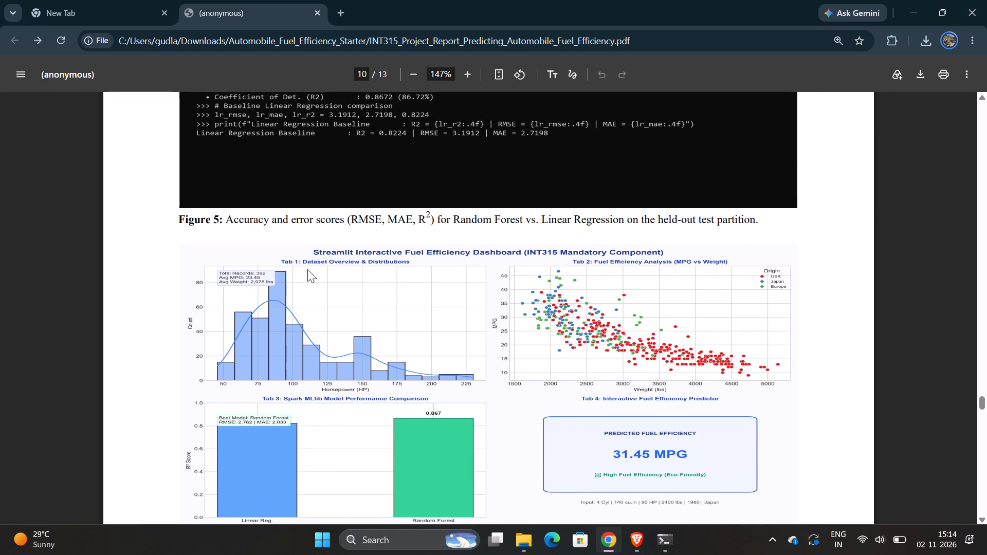
scroll(307, 269, down, 1)
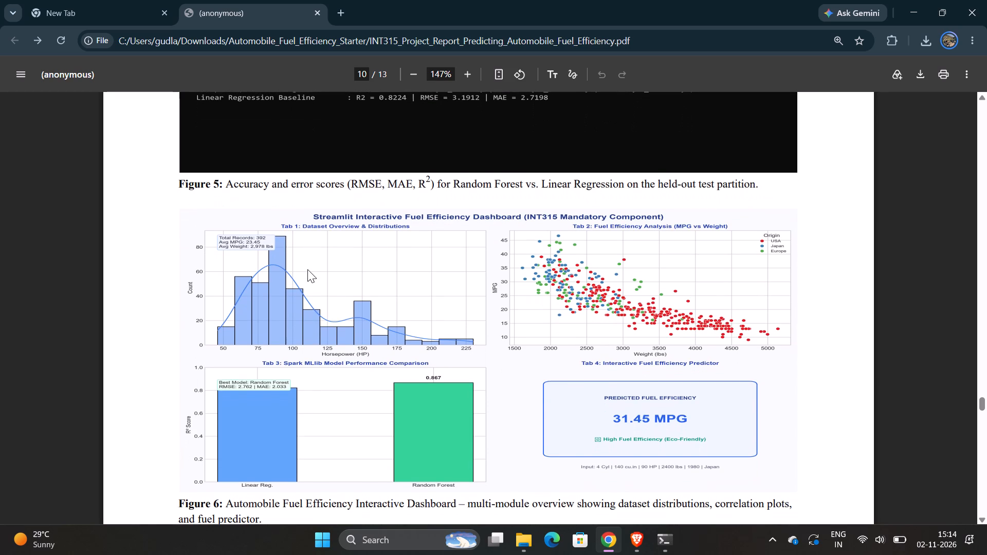
Close the remaining Chrome pages, including the PDF report.
click(163, 11)
click(163, 11)
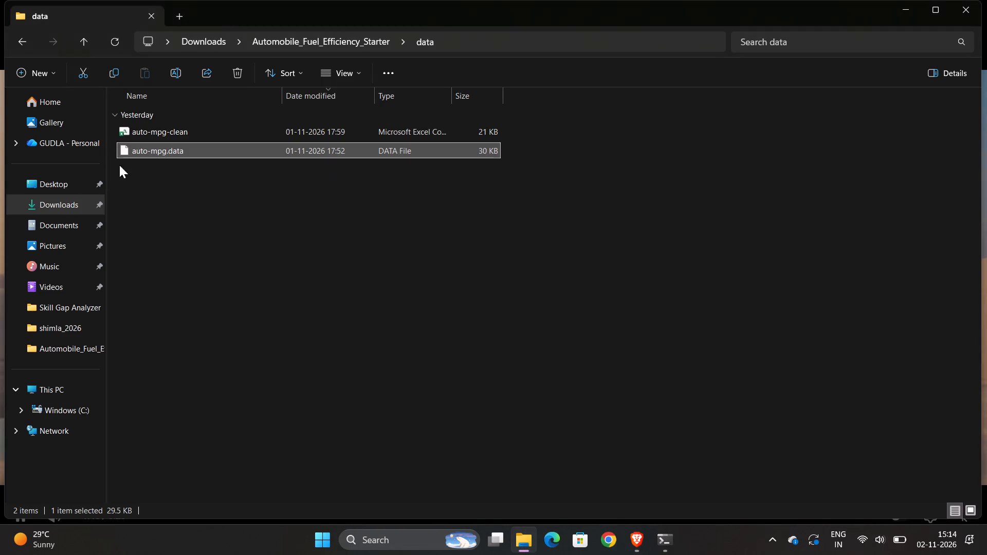
In File Explorer, open the INT315_Project_Report_Predicting_Automobile_Fuel_Efficiency Word document from the Downloads folder.
click(68, 203)
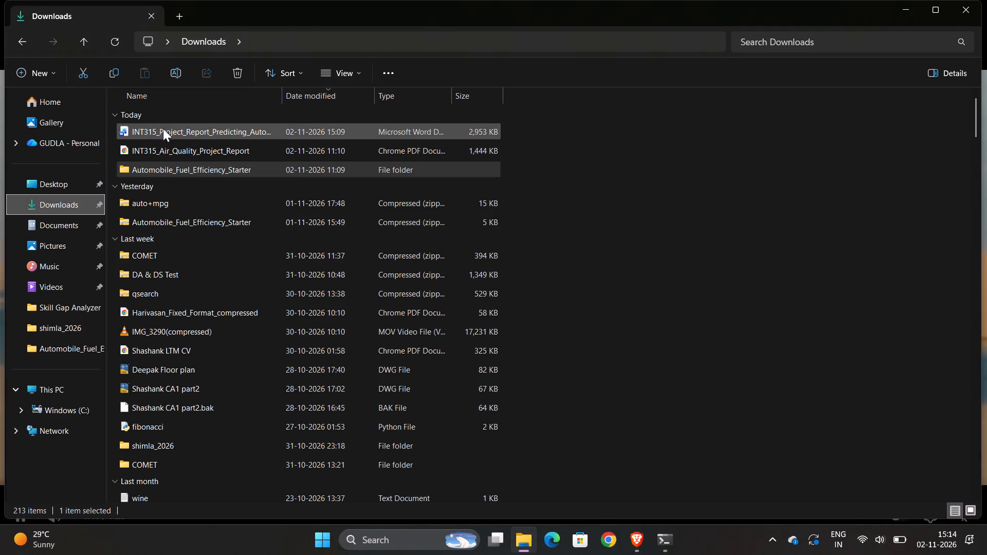
double_click(163, 127)
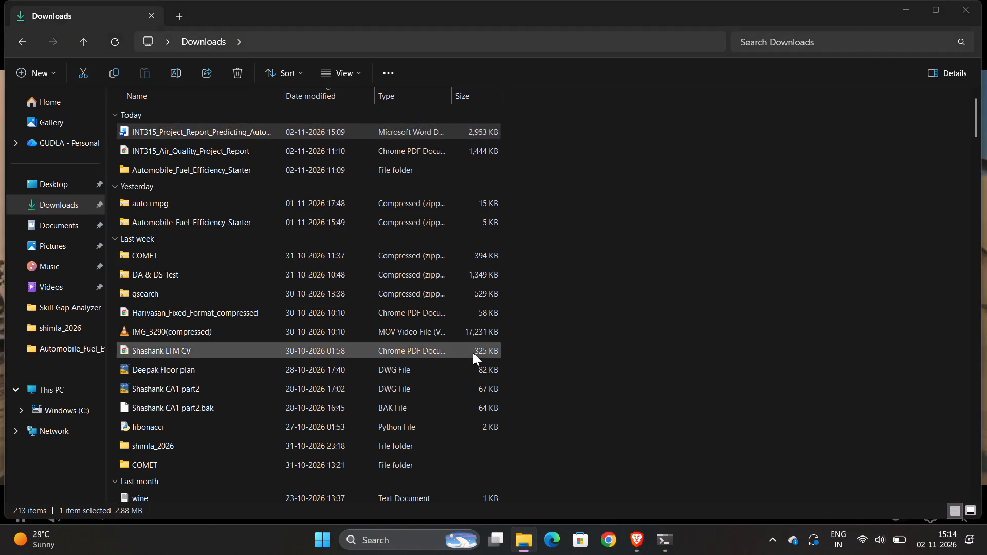
Look through the Word report down to section 10, Output / Result Screenshots, and examine Figures 5 and 6.
scroll(540, 377, down, 8)
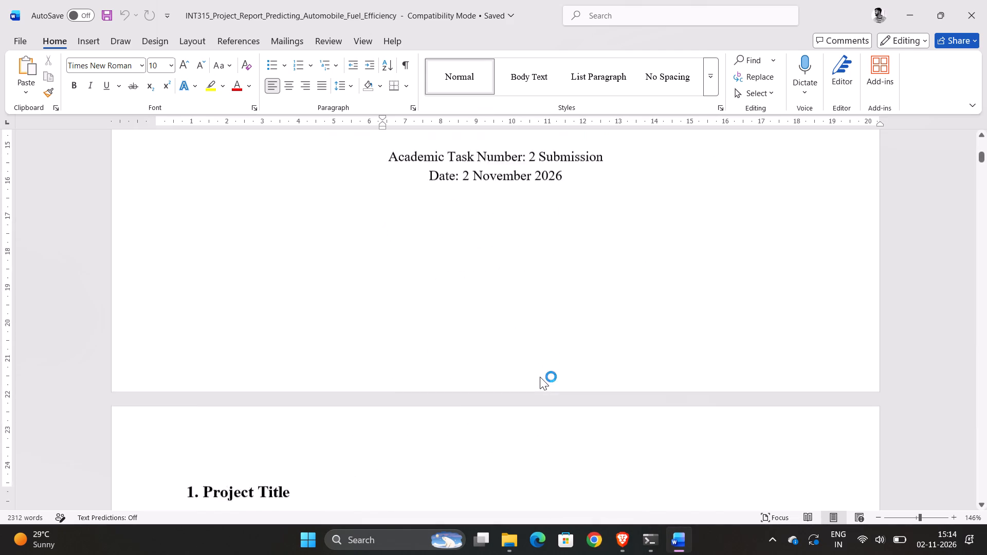
scroll(540, 377, down, 14)
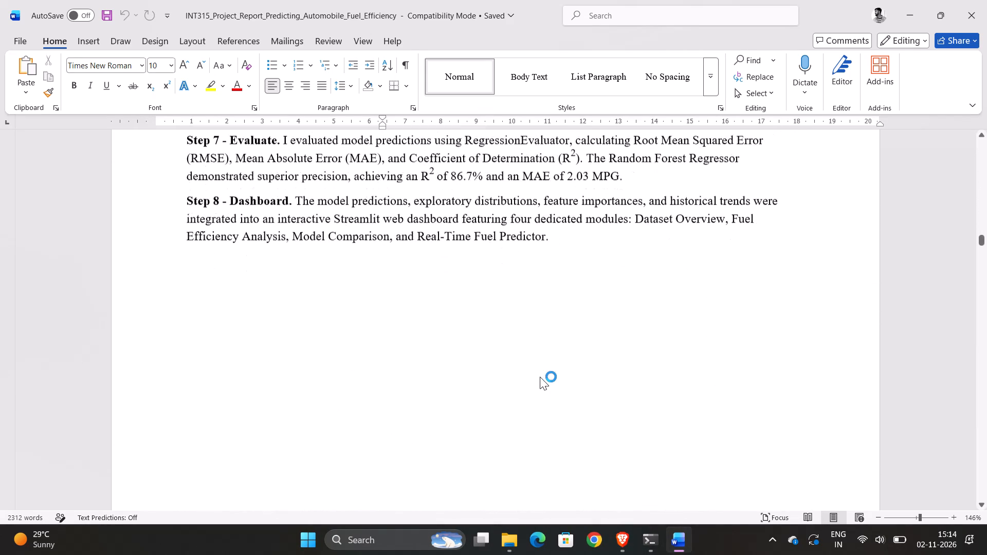
scroll(540, 377, down, 11)
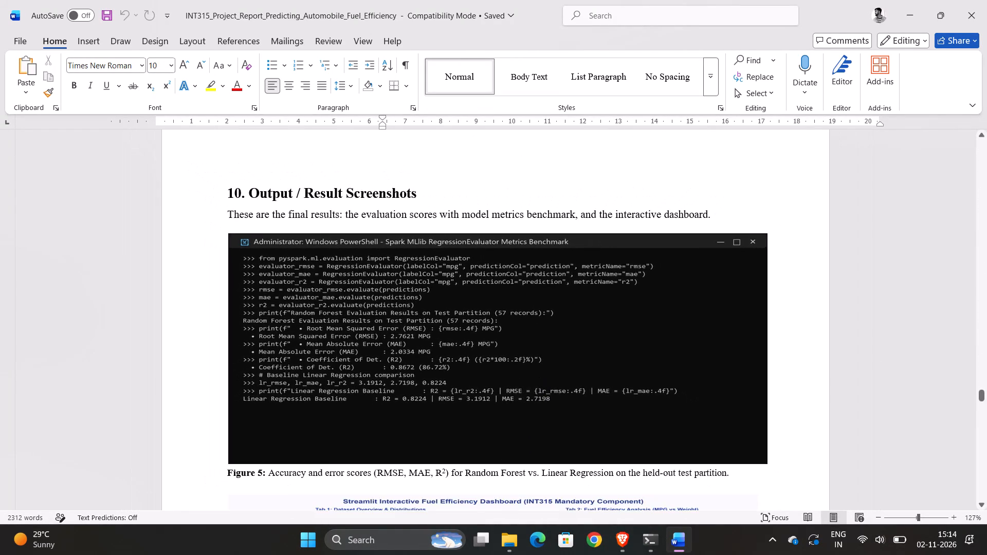
scroll(540, 377, down, 6)
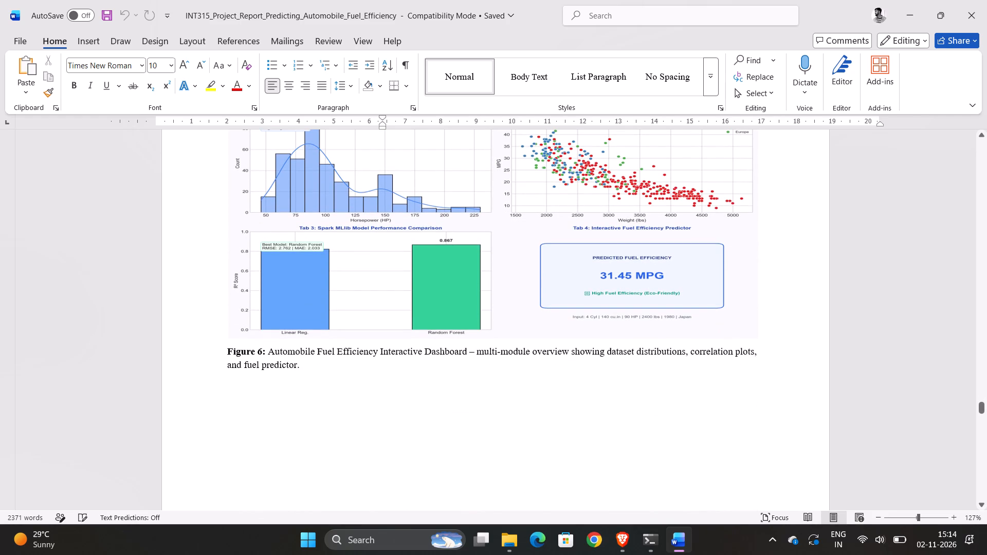
scroll(540, 377, up, 1)
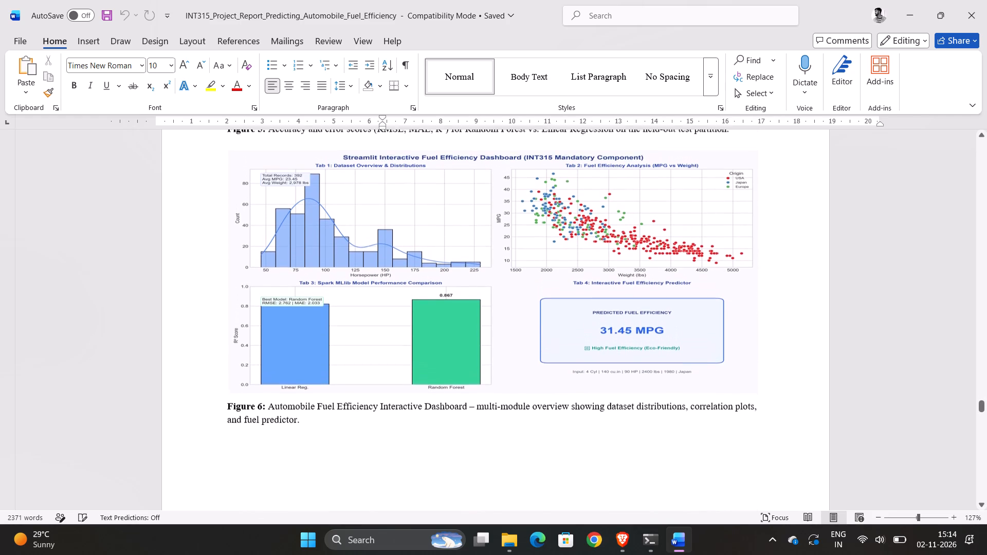
scroll(540, 377, up, 1)
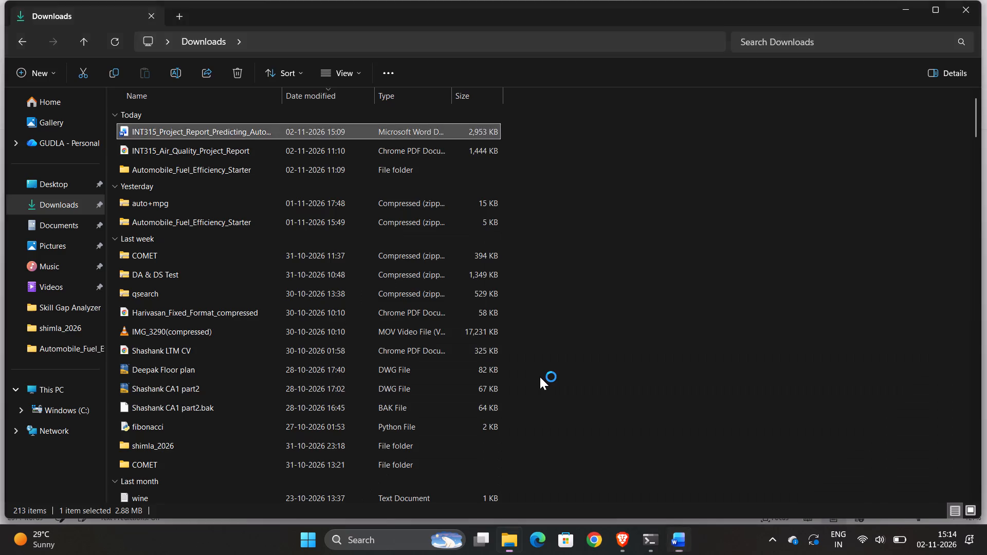
Open the Streamlit Automobile Fuel Efficiency dashboard app.
double_click(29, 234)
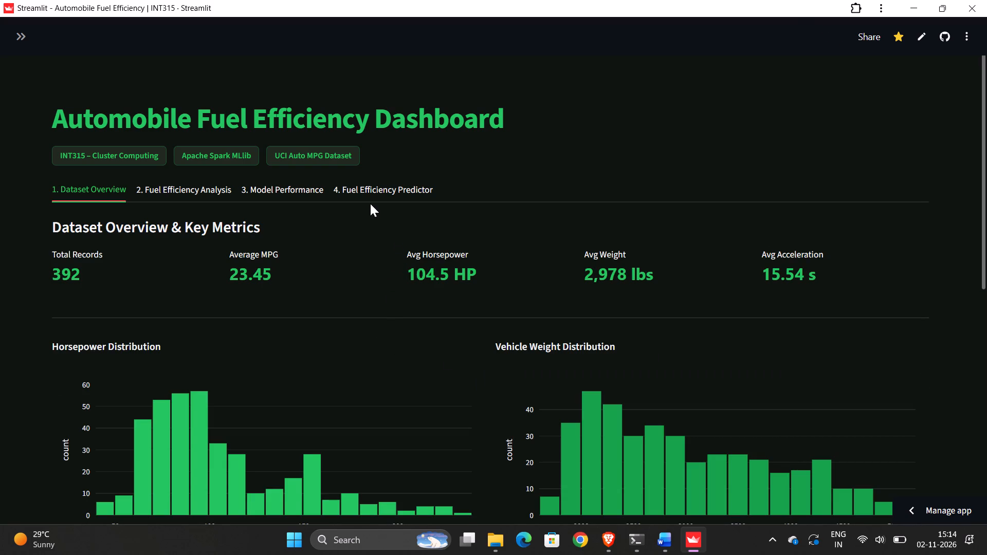
Examine the dashboard's Model Performance page, and its Dataset Overview page from the key metrics to the vehicle records table.
click(295, 190)
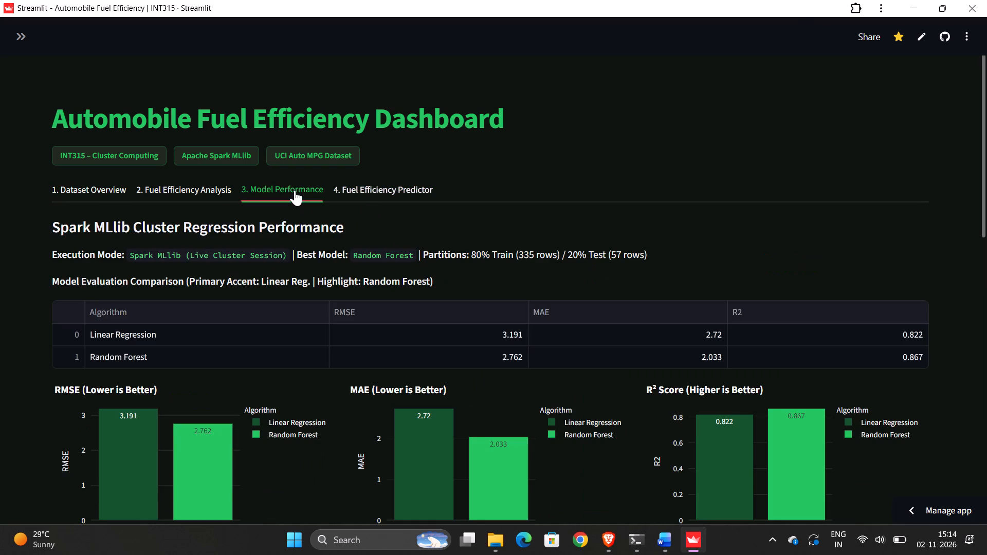
scroll(342, 297, up, 1)
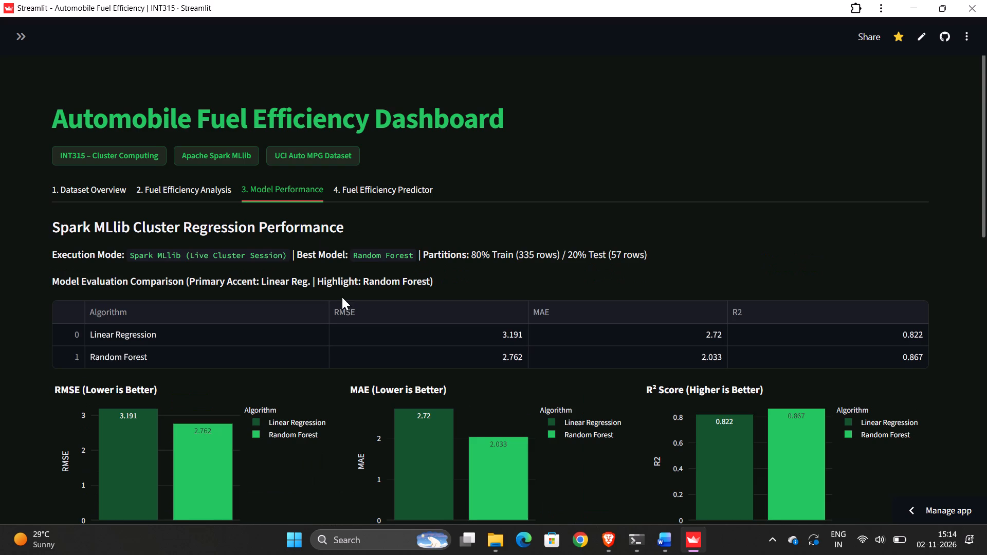
scroll(342, 297, up, 1)
click(85, 191)
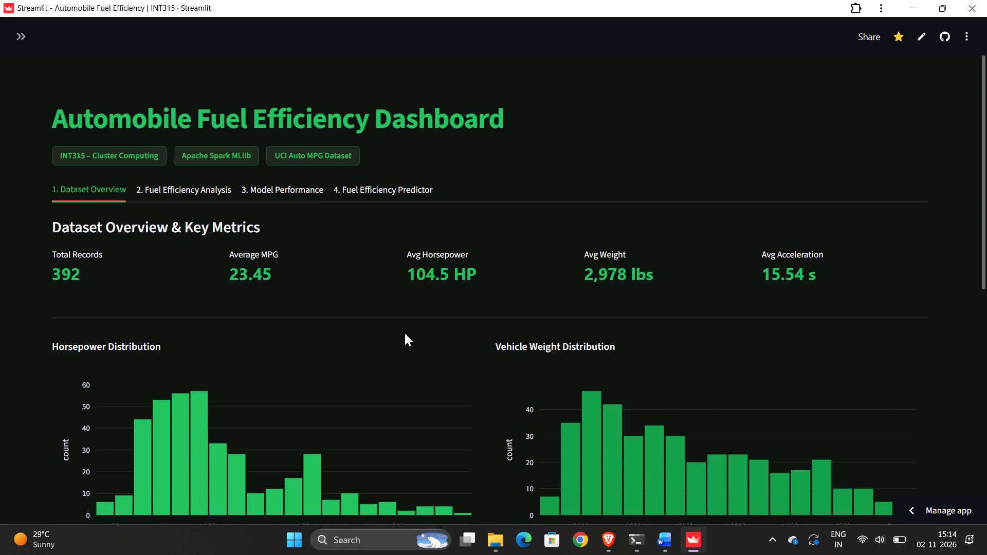
scroll(405, 333, down, 4)
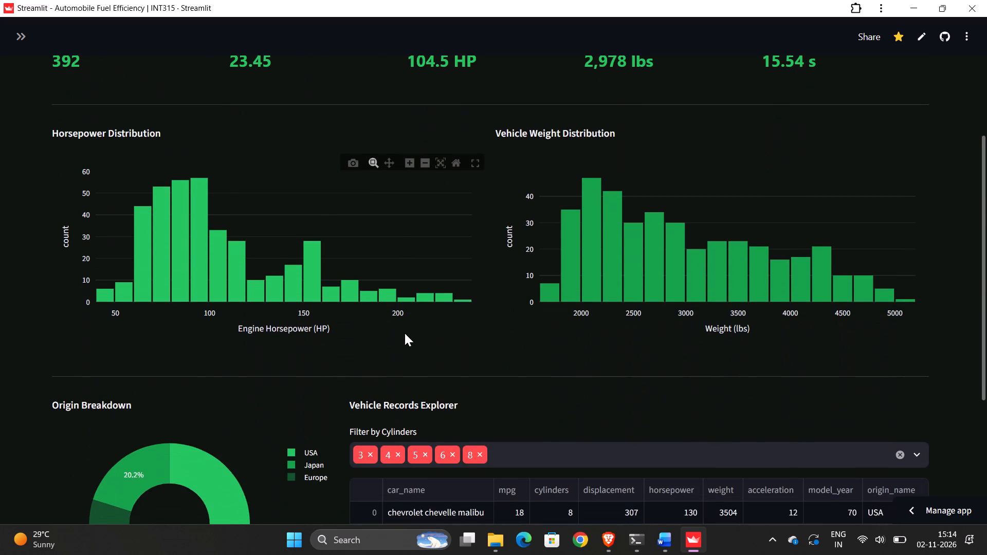
scroll(405, 333, up, 3)
scroll(405, 333, down, 1)
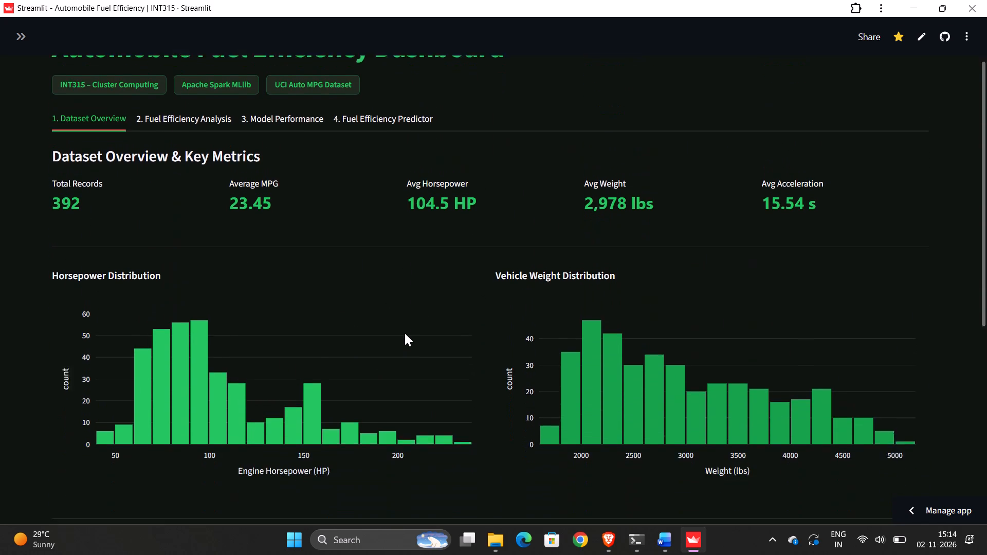
scroll(405, 333, down, 1)
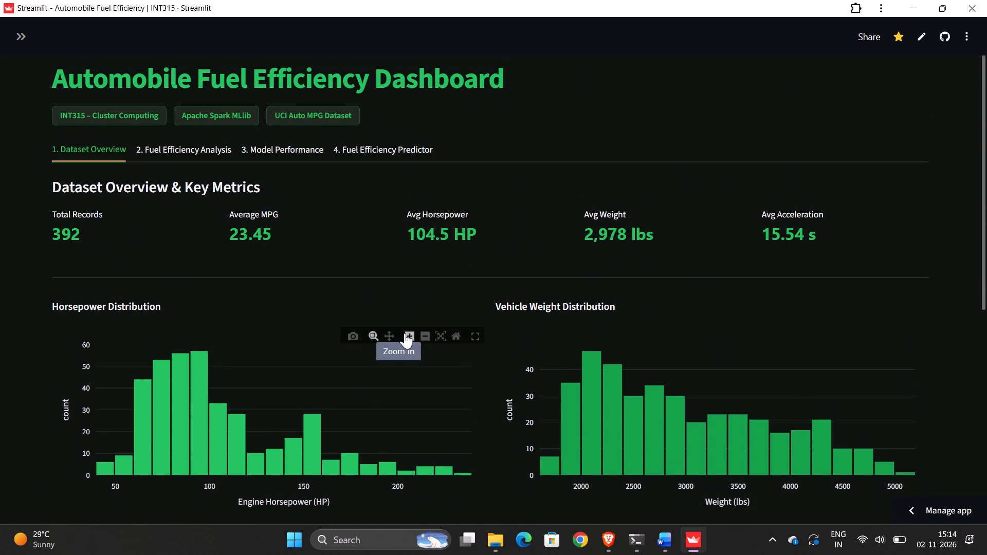
key(ctrl+minus)
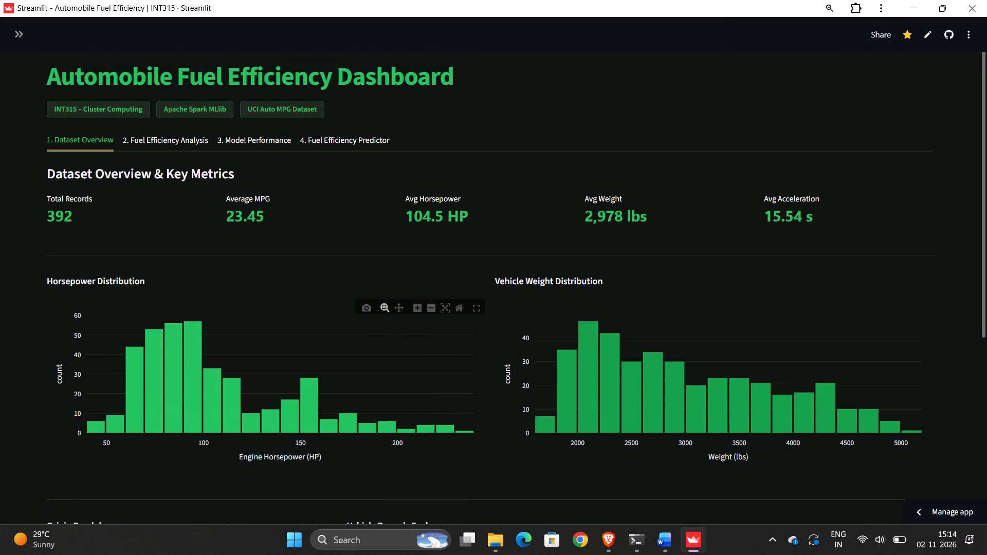
key(ctrl+minus)
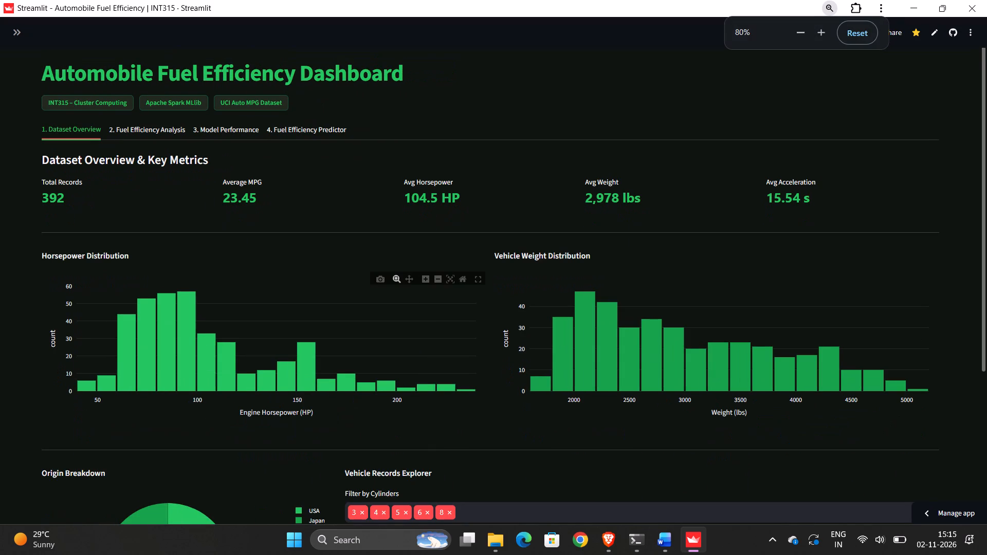
key(ctrl+minus)
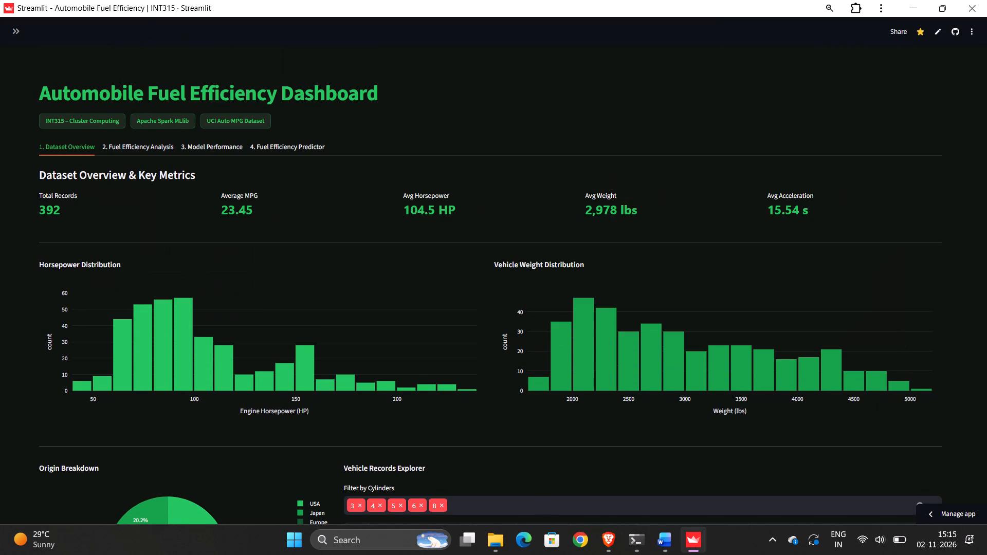
scroll(405, 333, down, 1)
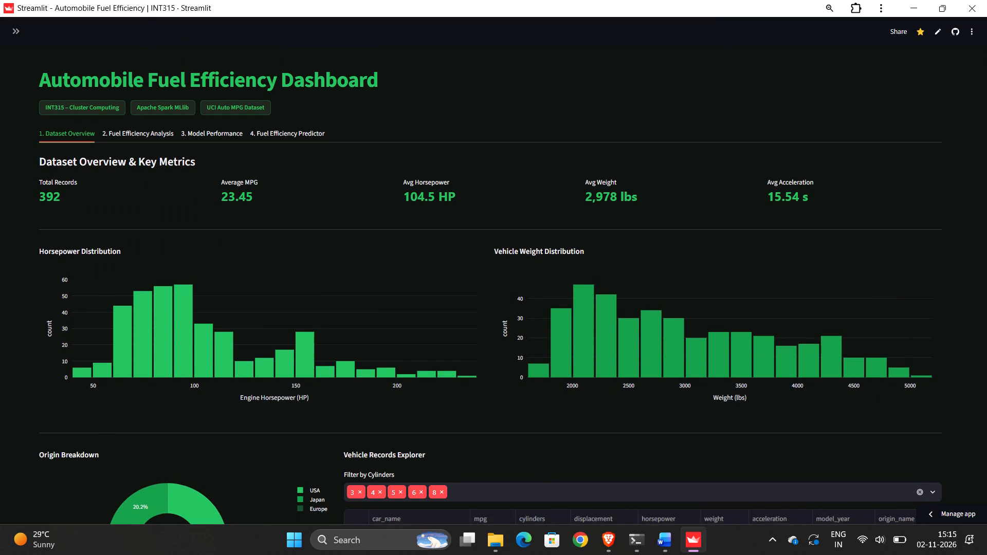
scroll(405, 333, down, 2)
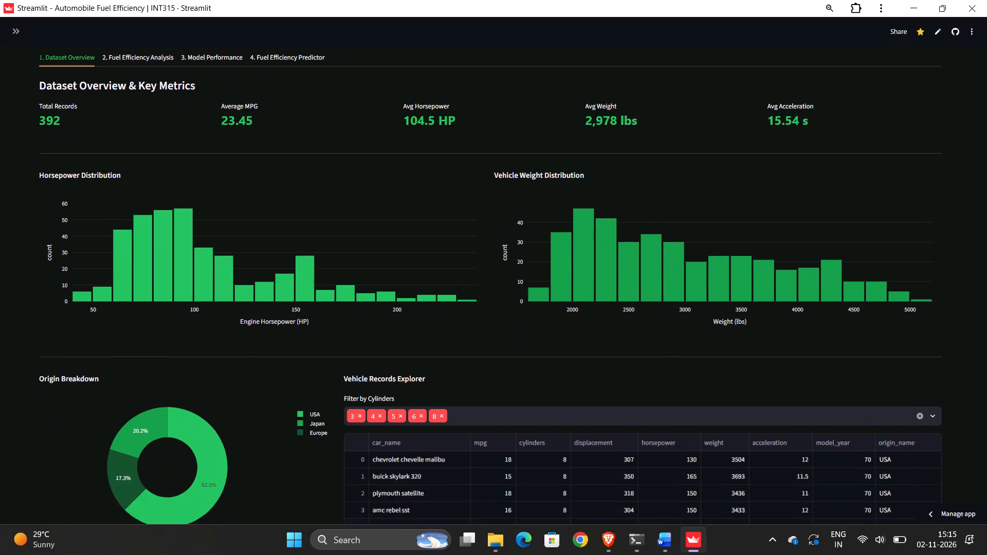
scroll(405, 333, down, 2)
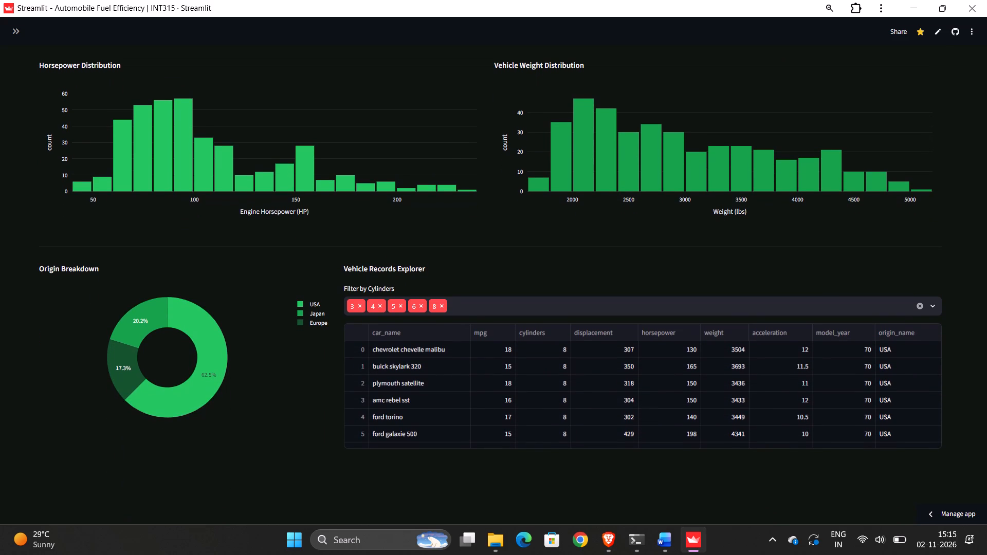
scroll(405, 333, down, 1)
scroll(405, 333, up, 7)
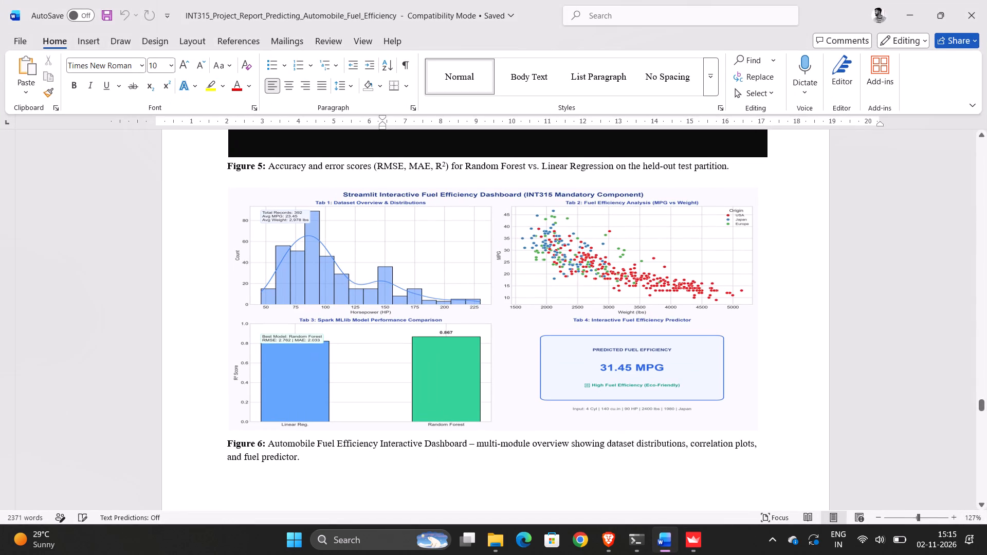
Switch to the Word report and review Figure 6, Figure 7 and the Random Forest actual versus predicted chart.
scroll(405, 333, down, 6)
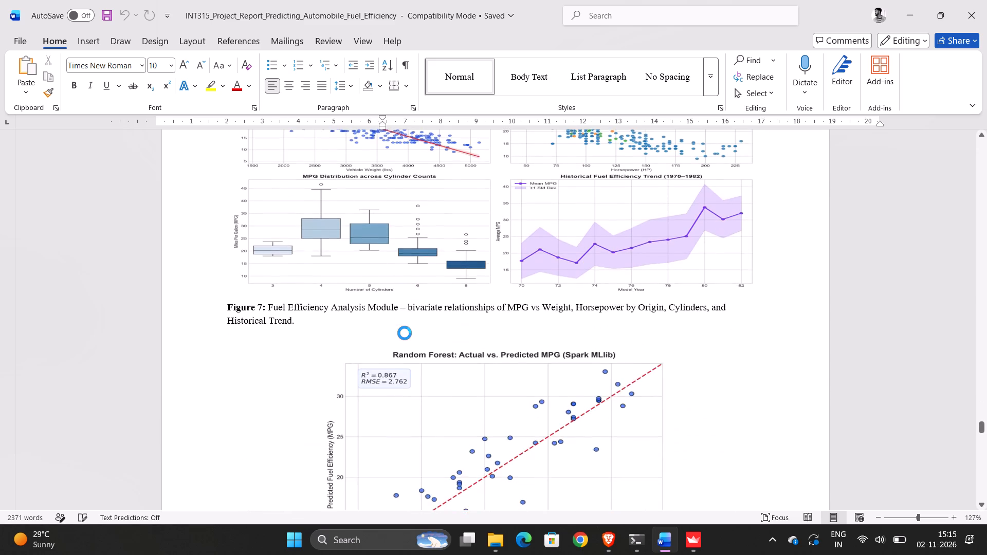
scroll(405, 333, down, 2)
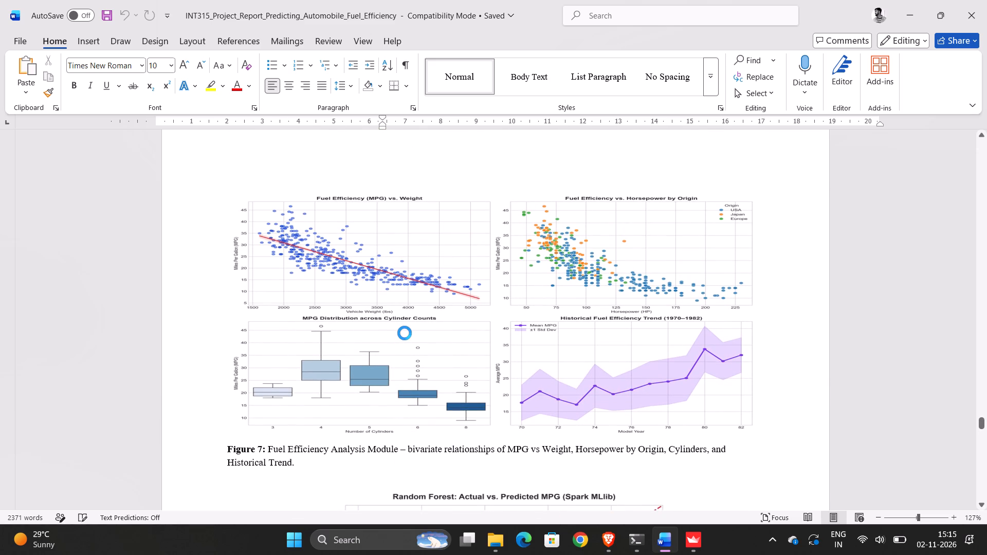
scroll(405, 333, down, 2)
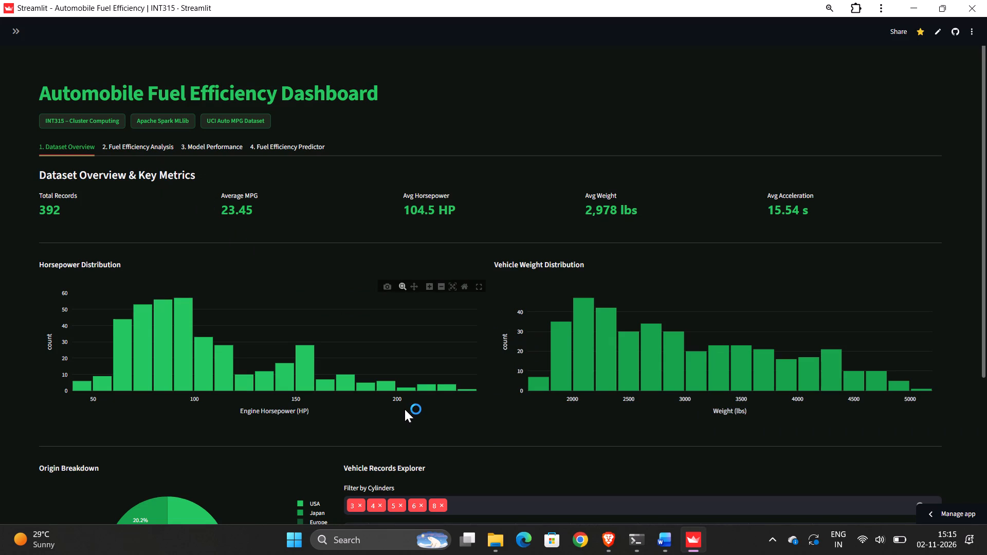
Switch to the Streamlit dashboard and capture a screenshot of the whole Dataset Overview page area at 67% zoom.
scroll(405, 409, down, 1)
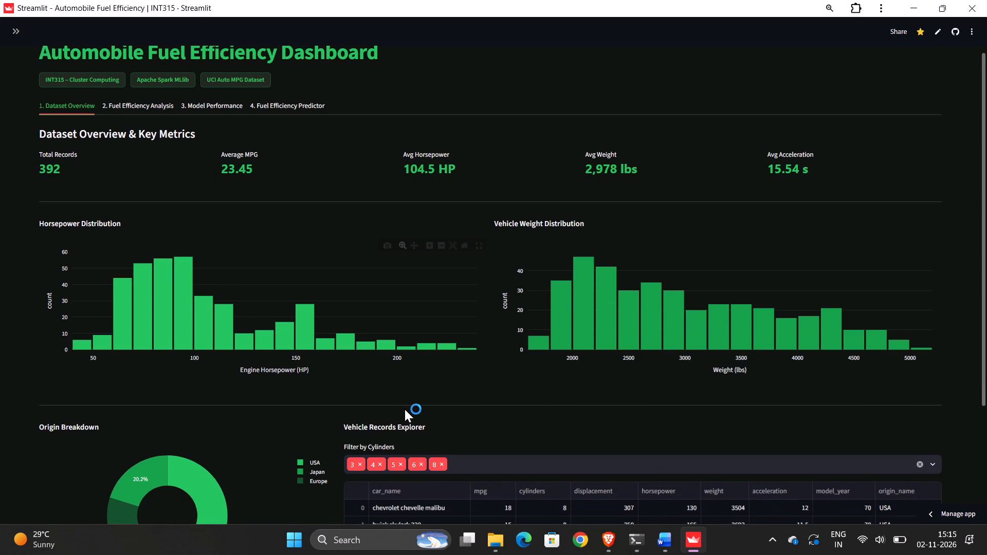
key(ctrl+minus)
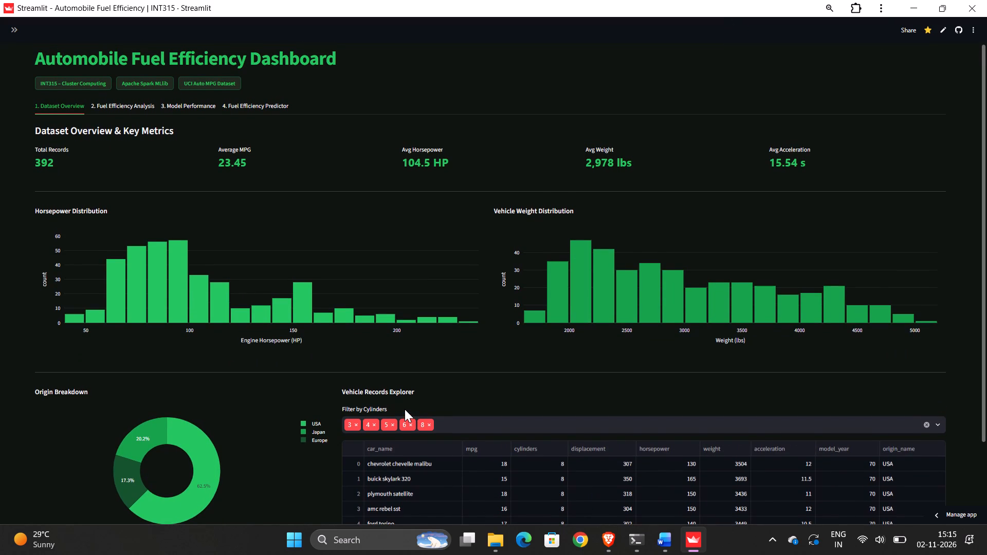
key(ctrl+minus)
scroll(405, 409, up, 1)
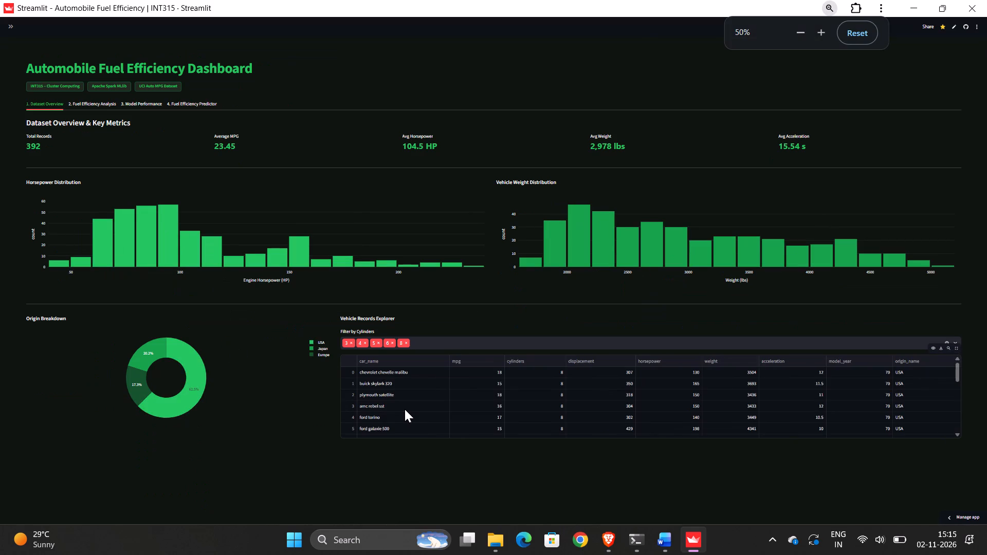
scroll(405, 409, up, 1)
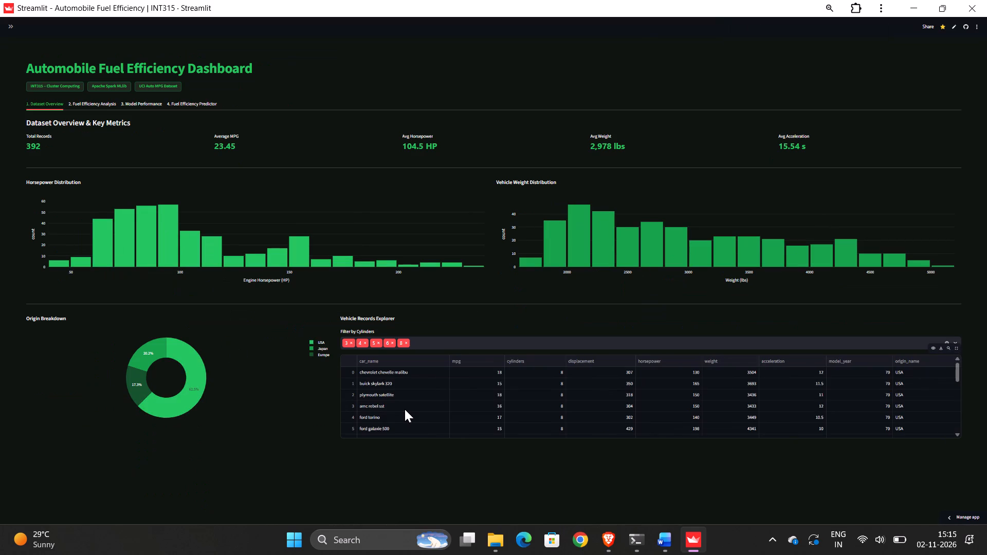
key(ctrl+equal)
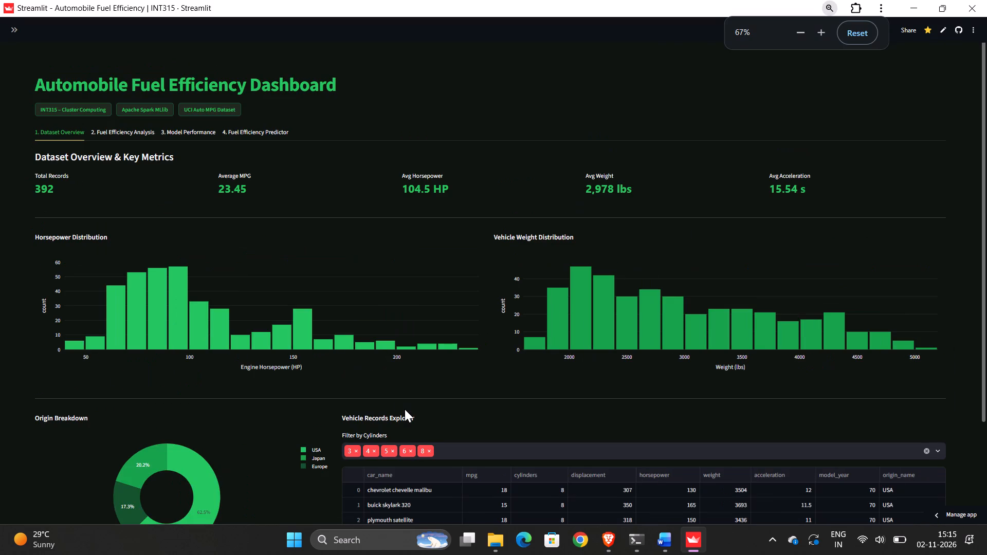
key(ctrl+equal)
scroll(405, 409, down, 1)
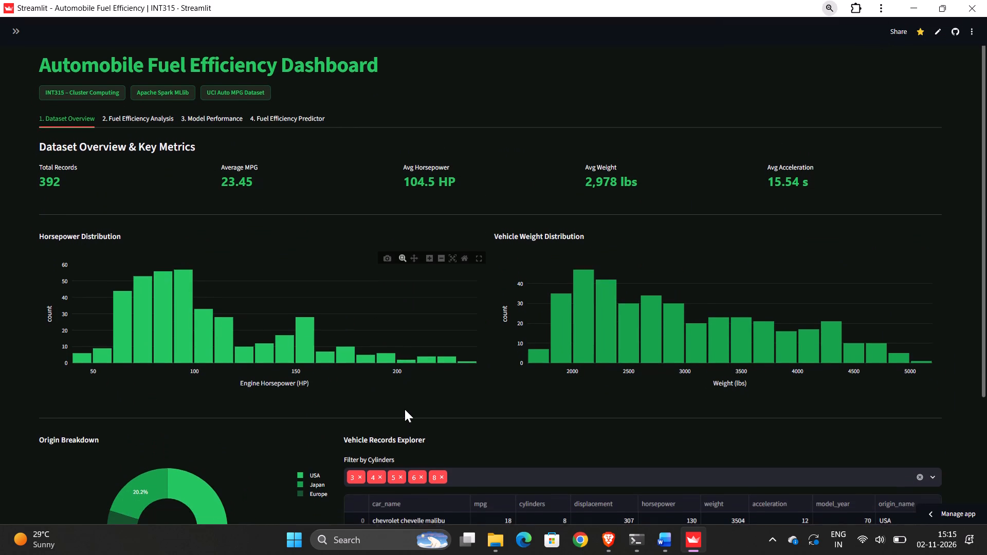
scroll(405, 409, down, 1)
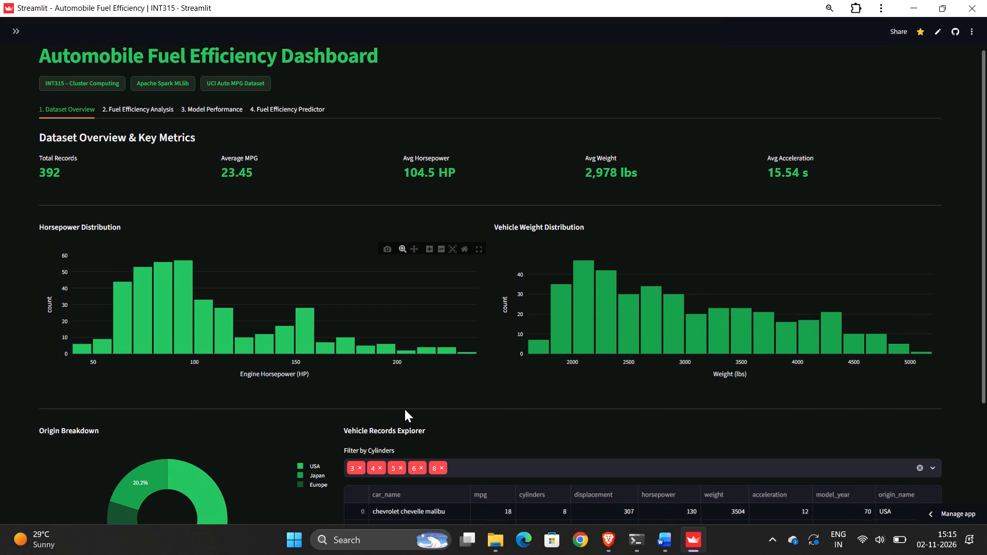
scroll(405, 409, down, 1)
key(ctrl+minus)
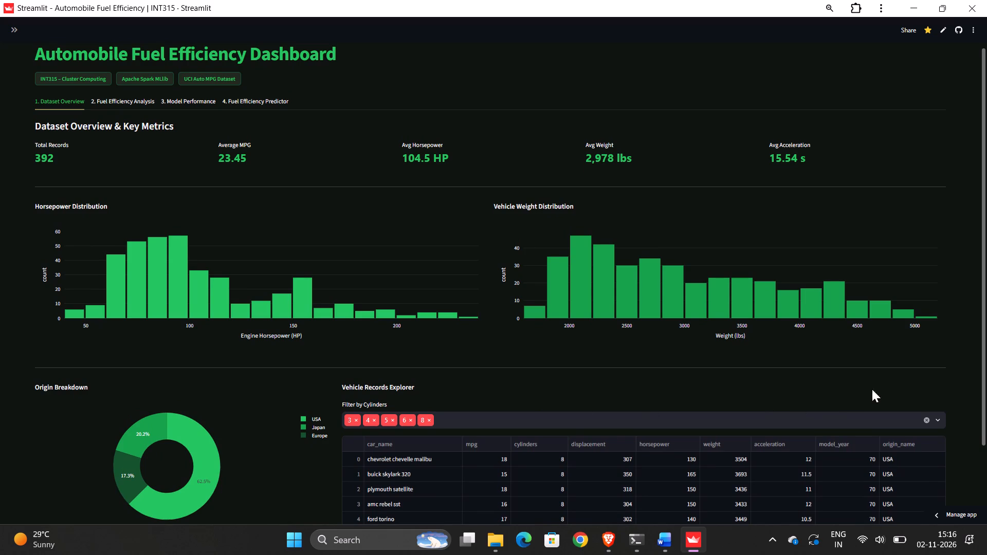
click(965, 404)
key(Print)
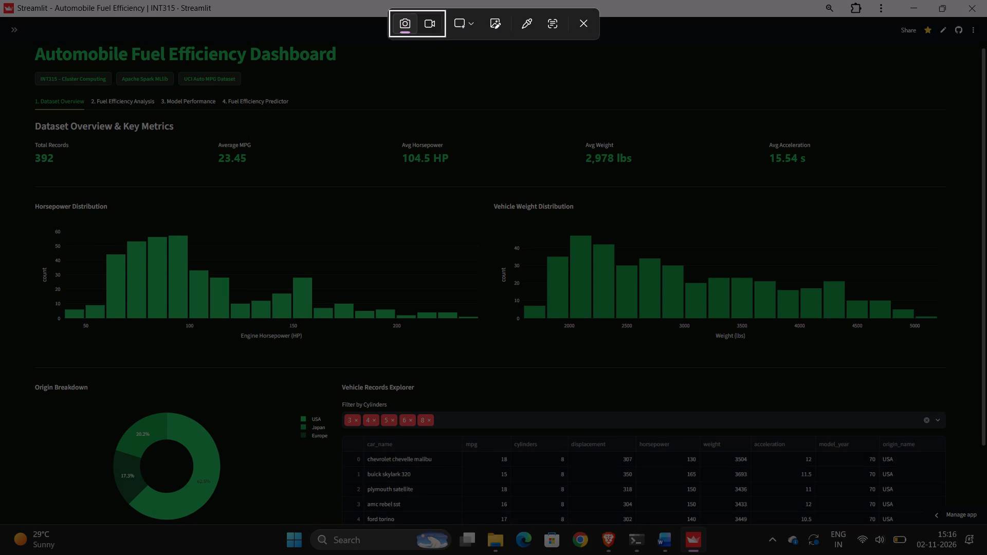
drag(0, 16, 986, 525)
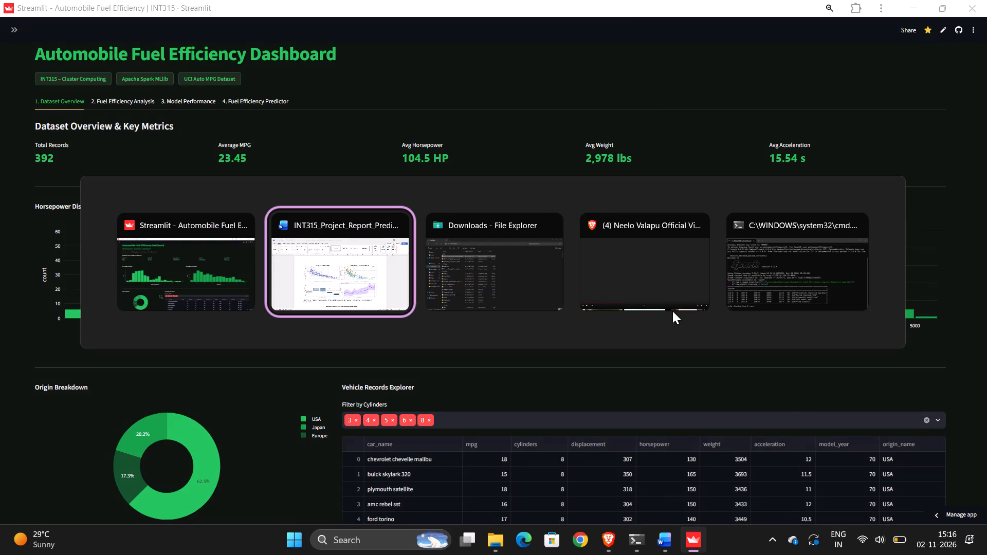
Switch to the Word report and replace the Figure 6 image with the captured Dataset Overview screenshot.
scroll(514, 284, up, 8)
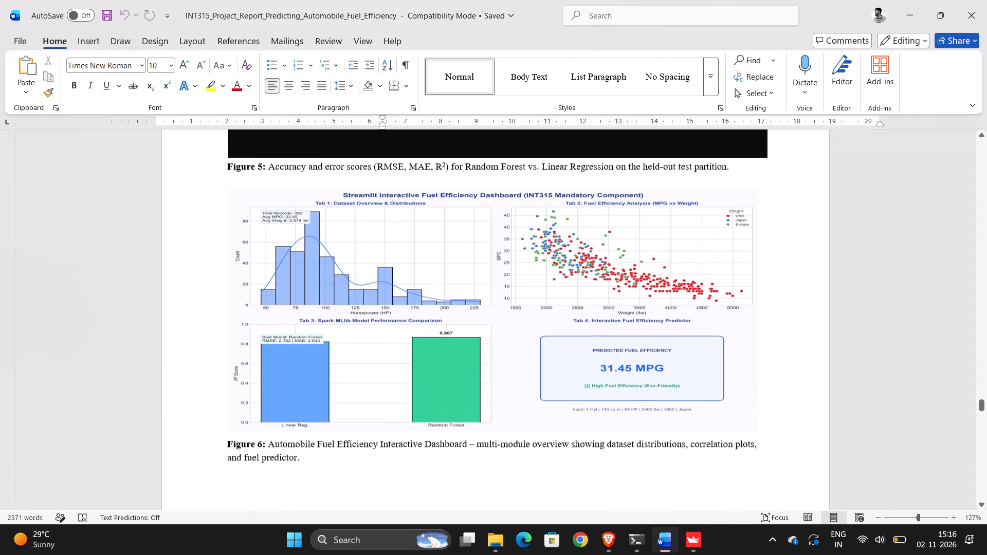
click(514, 284)
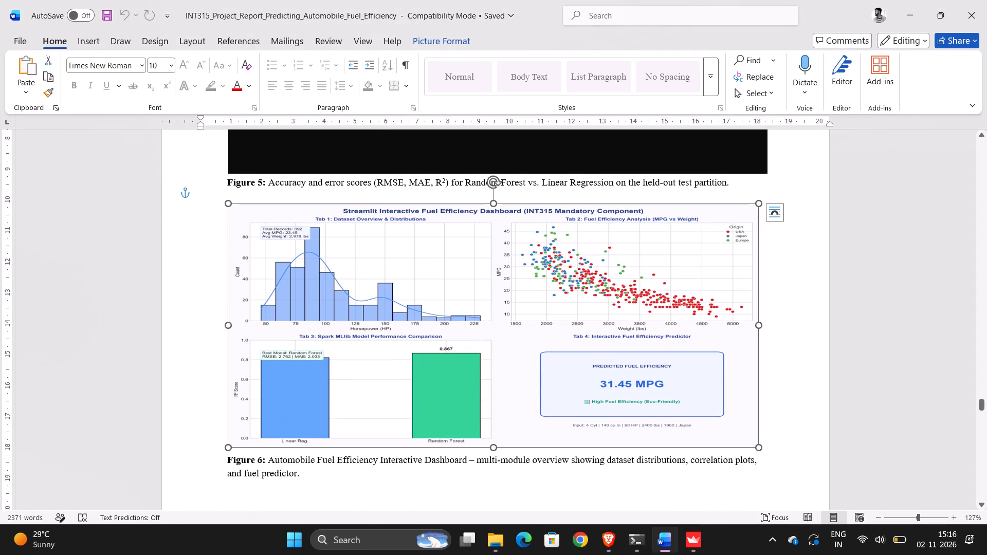
key(Delete)
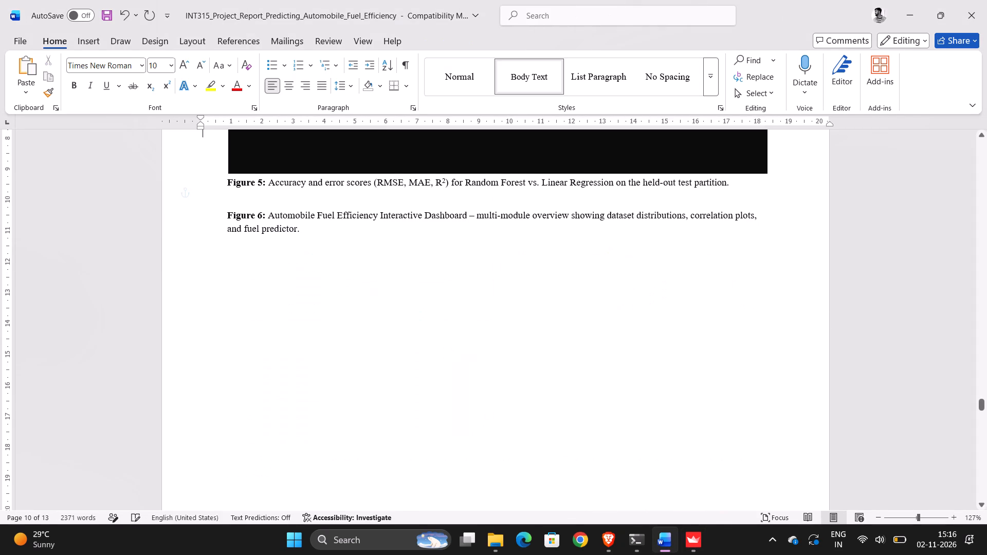
key(ctrl+v)
Shrink the pasted Dataset Overview screenshot proportionally to roughly the width of the Figure 6 caption text.
click(293, 185)
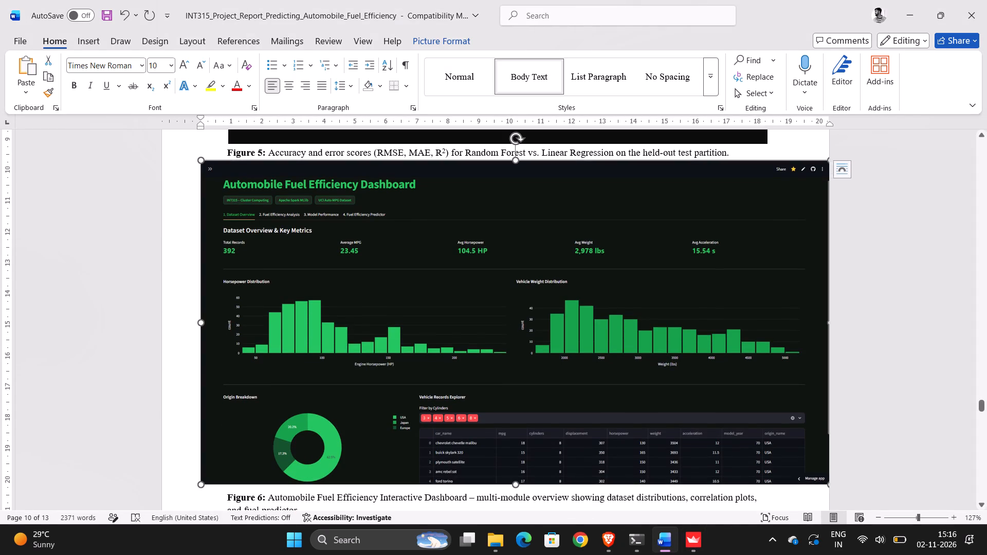
drag(197, 158, 248, 199)
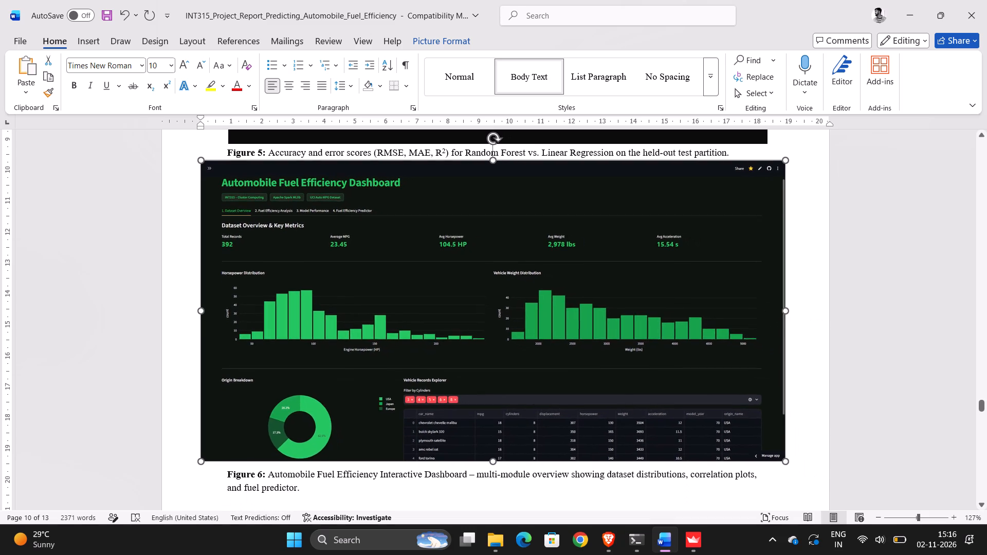
drag(248, 199, 287, 240)
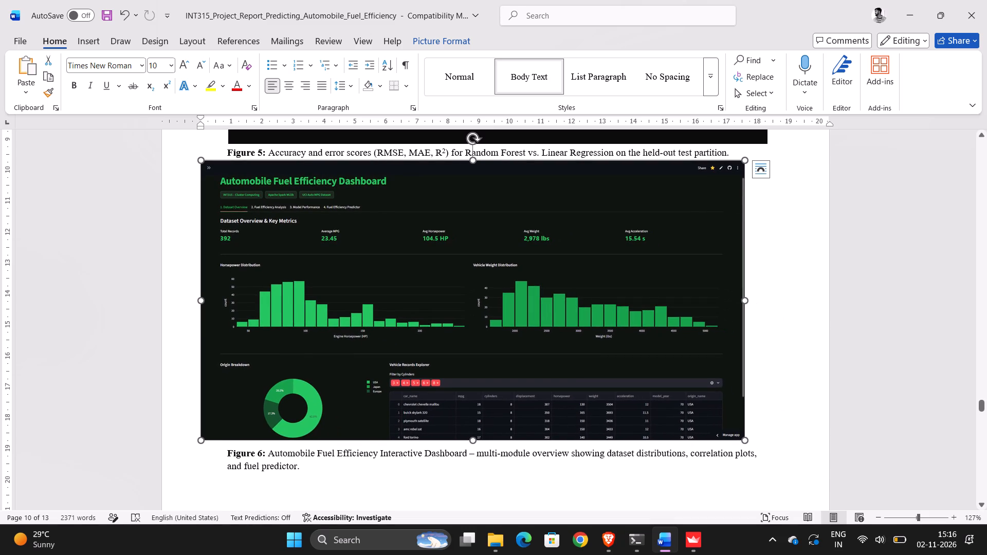
Indent the Figure 6 screenshot with ten spaces so its edge lines up with the caption below it.
click(191, 184)
key(space)
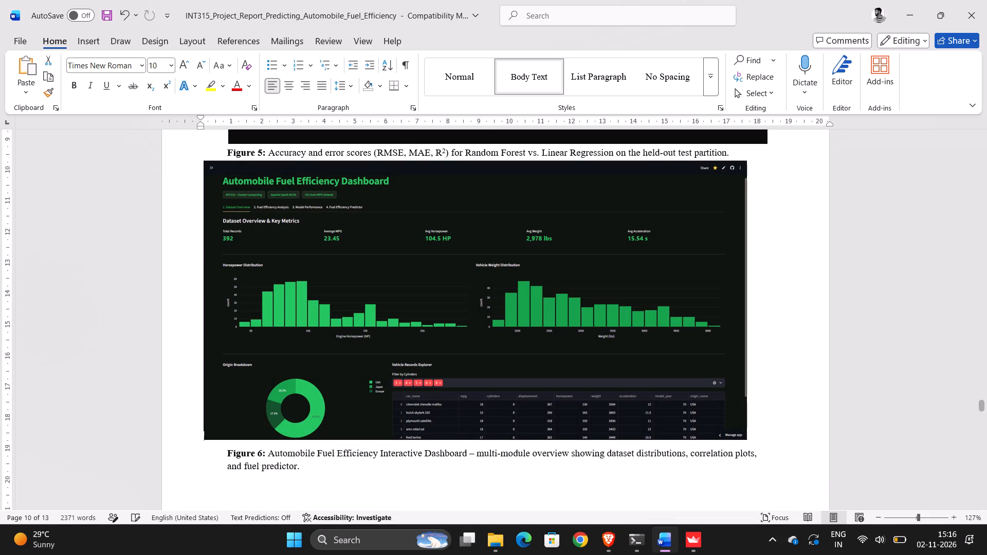
key(space)
key(space)
key(space)
key(space)
key(space)
key(space)
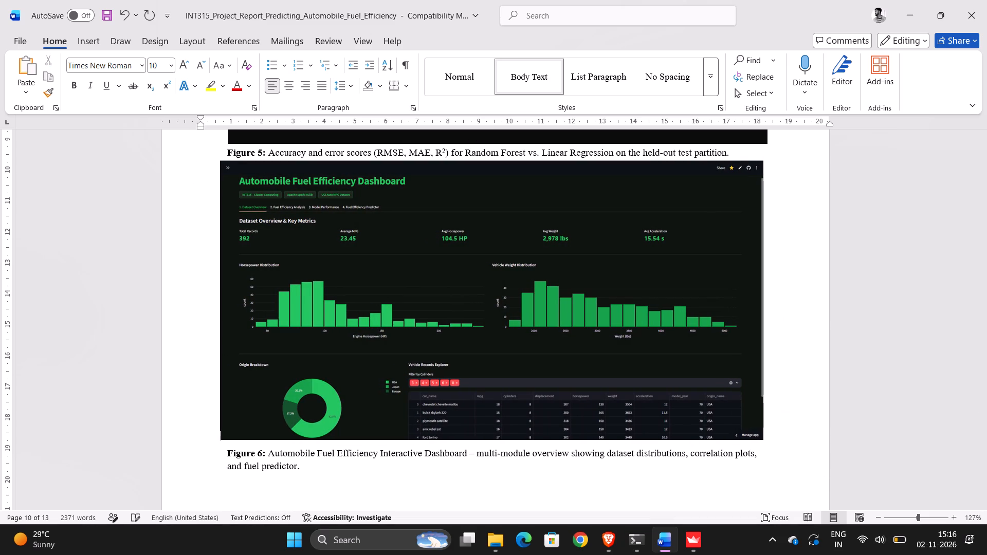
key(space)
key(space)
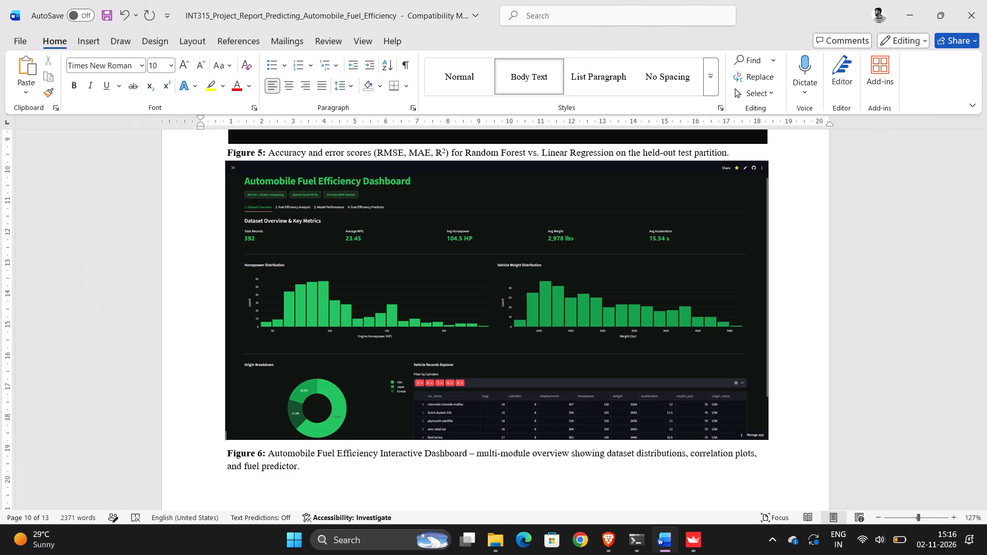
key(space)
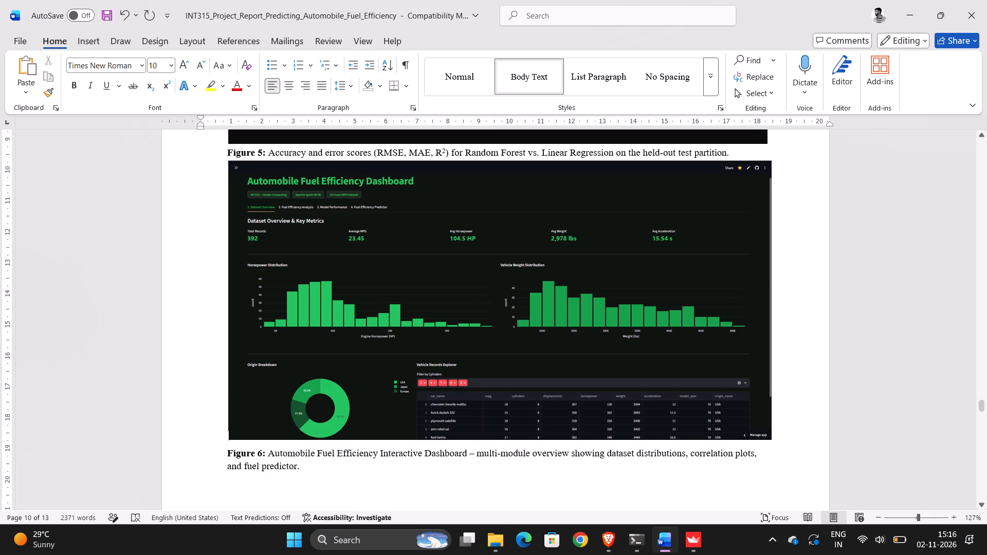
Check Figure 7 in the report, and capture the whole Fuel Efficiency Analysis page area of the Streamlit dashboard showing all four charts.
scroll(847, 336, down, 1)
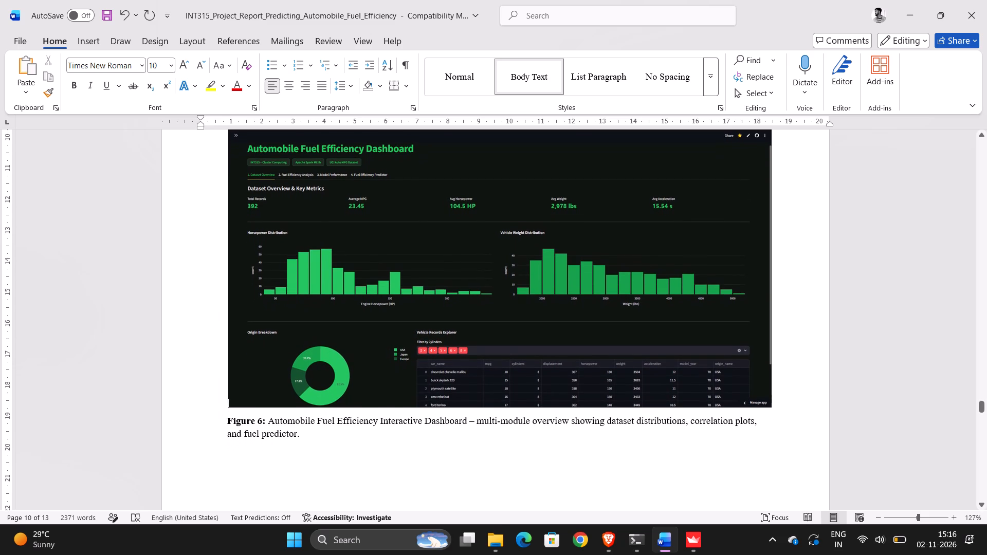
scroll(556, 396, down, 4)
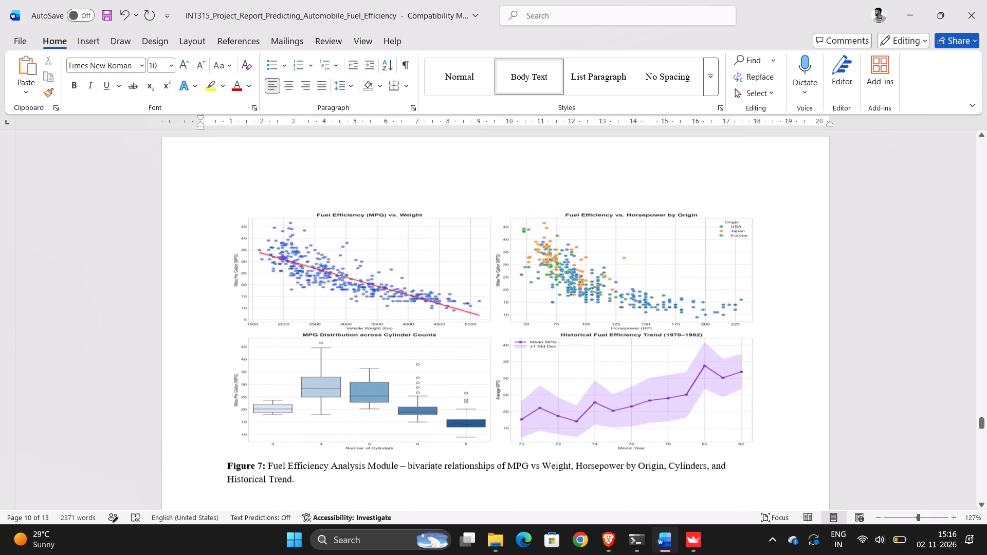
scroll(556, 396, down, 1)
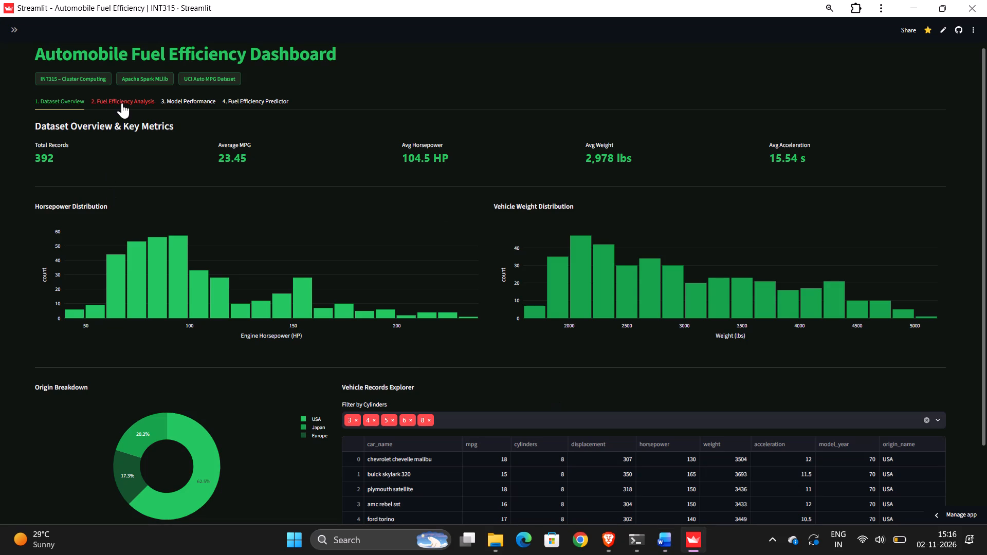
click(122, 103)
scroll(280, 248, up, 2)
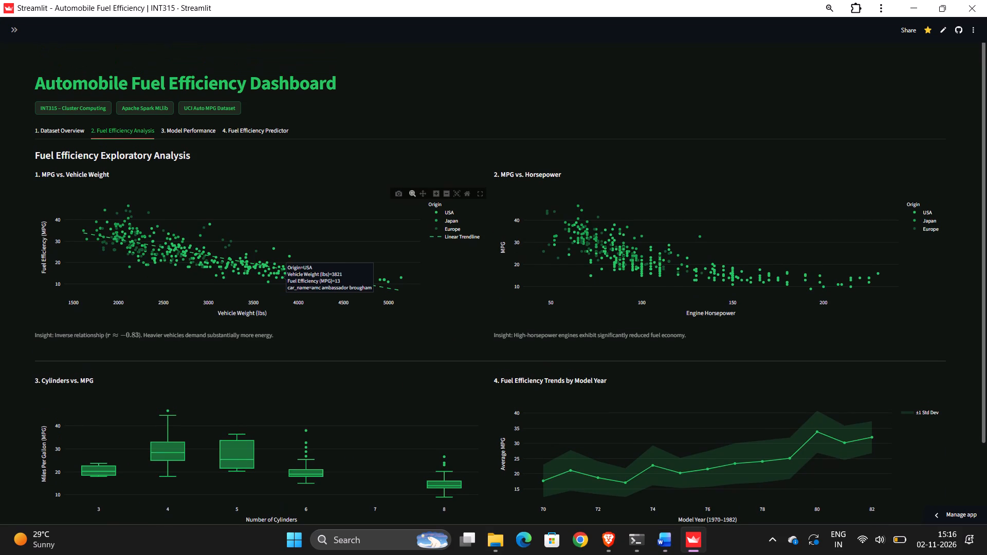
scroll(280, 248, down, 1)
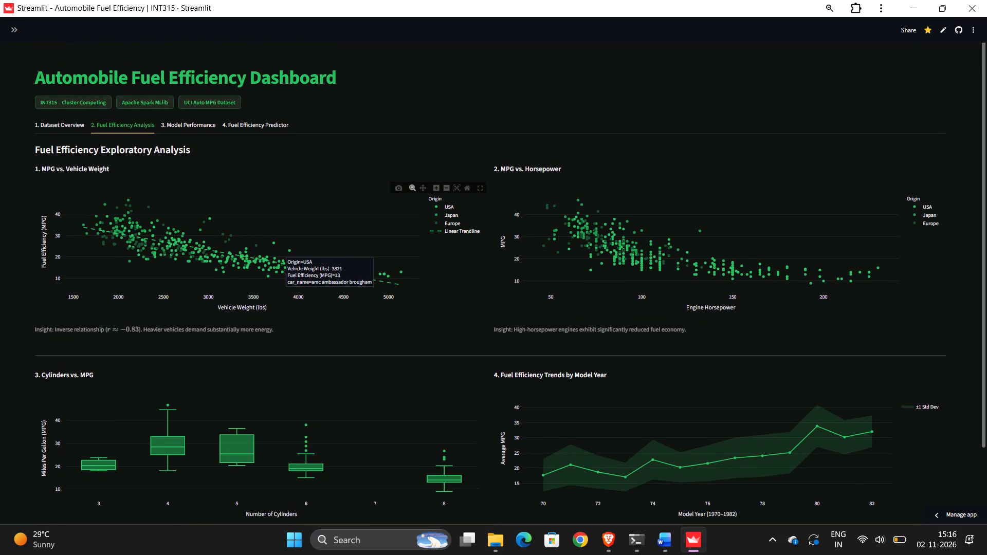
scroll(280, 248, down, 1)
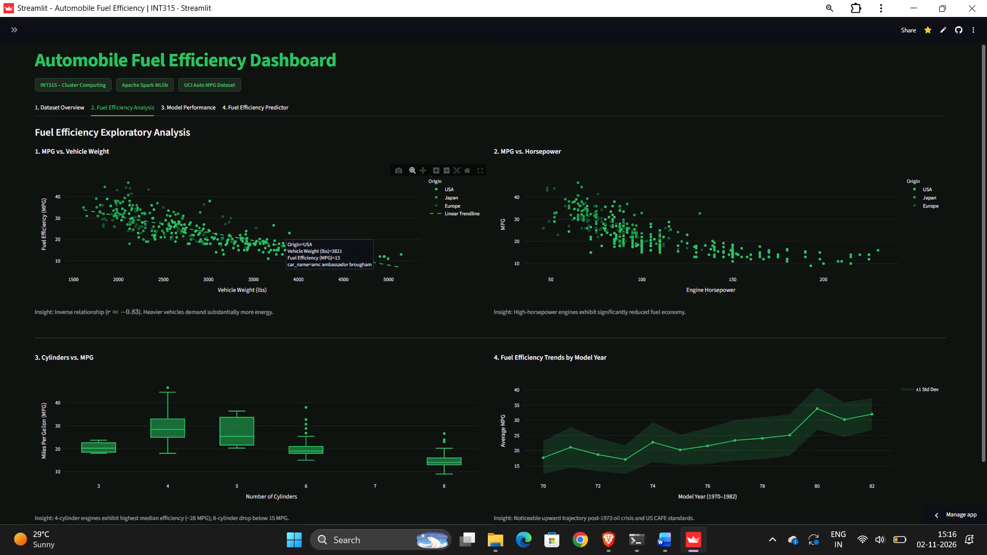
key(Print)
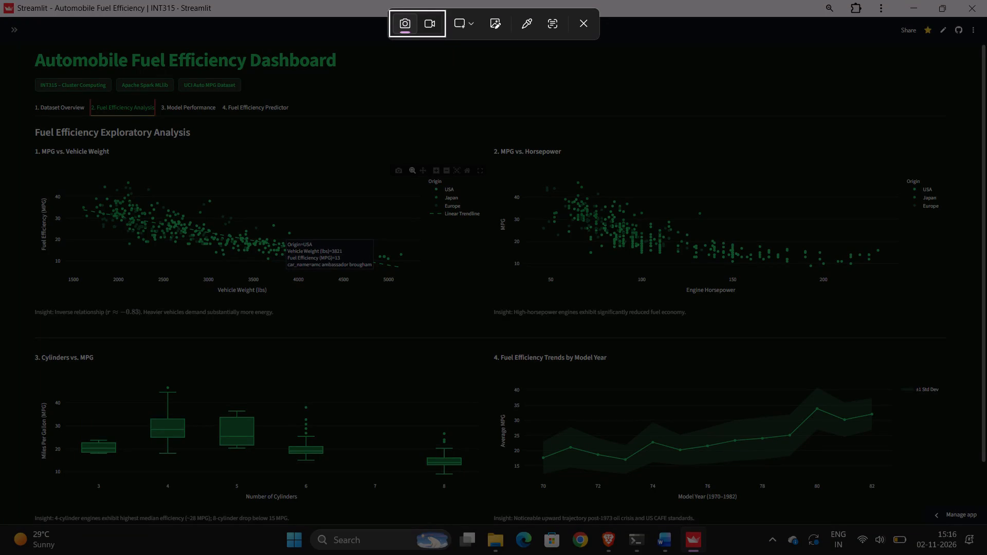
drag(0, 15, 986, 527)
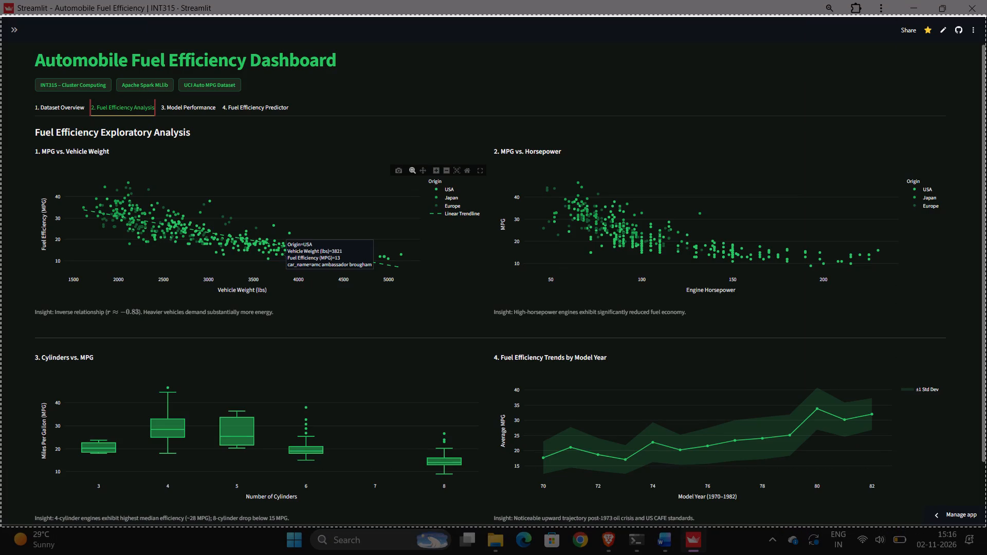
drag(986, 527, 985, 525)
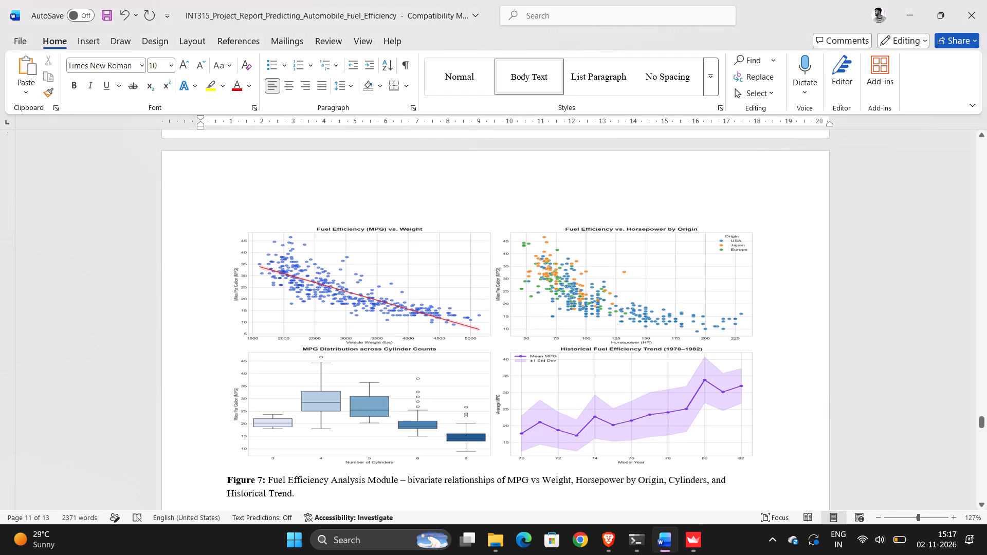
Switch to the Word report and replace the Figure 7 image with the captured Fuel Efficiency Analysis screenshot.
click(490, 335)
scroll(490, 335, up, 4)
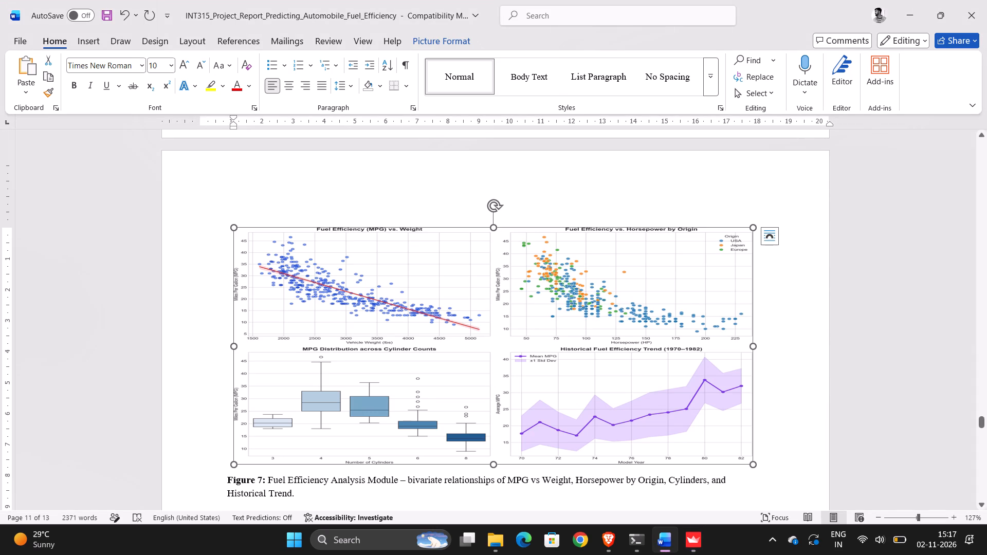
key(Delete)
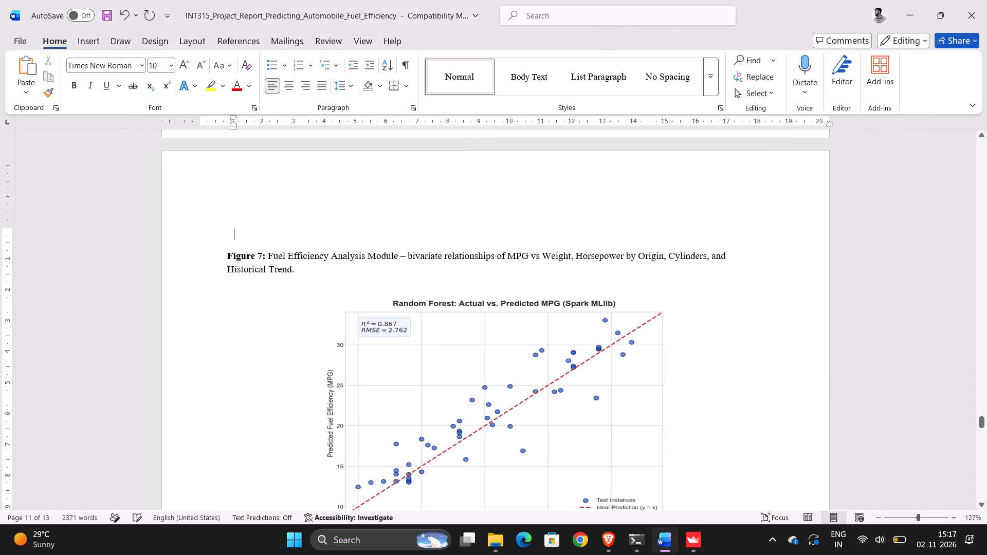
key(ctrl+v)
Shrink the pasted Figure 7 screenshot proportionally to fit within the page margins and check its placement against Figure 6.
scroll(525, 321, up, 6)
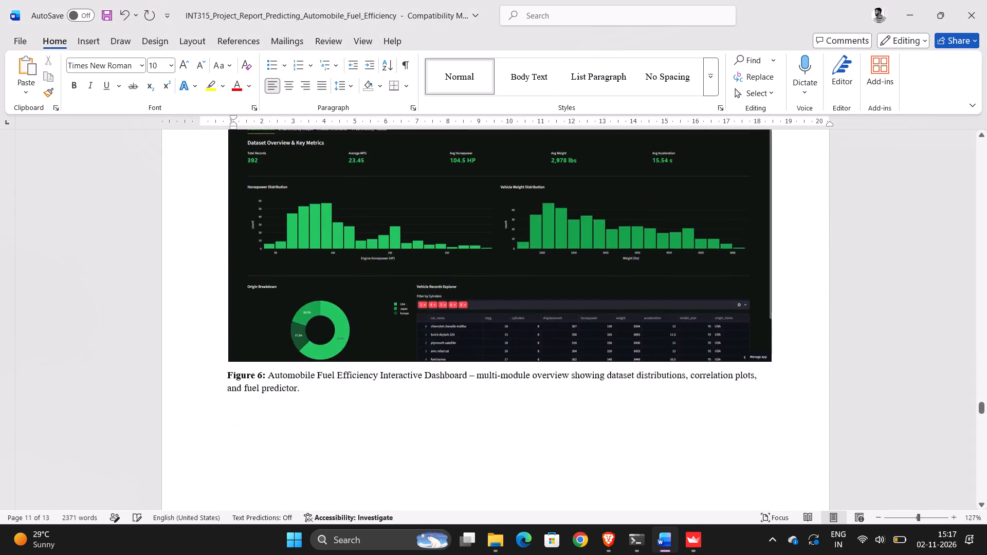
click(410, 316)
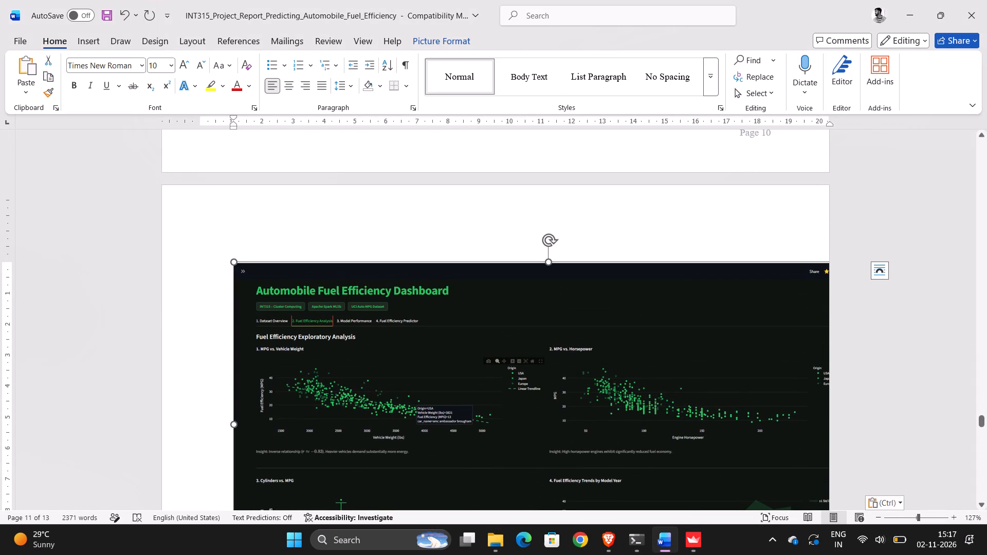
drag(232, 262, 301, 321)
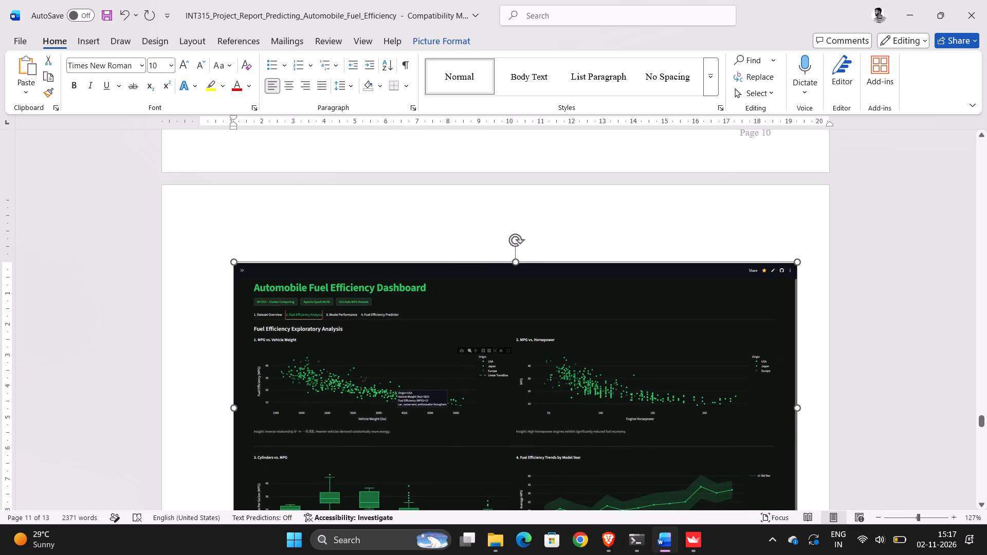
drag(301, 321, 326, 345)
scroll(463, 216, up, 1)
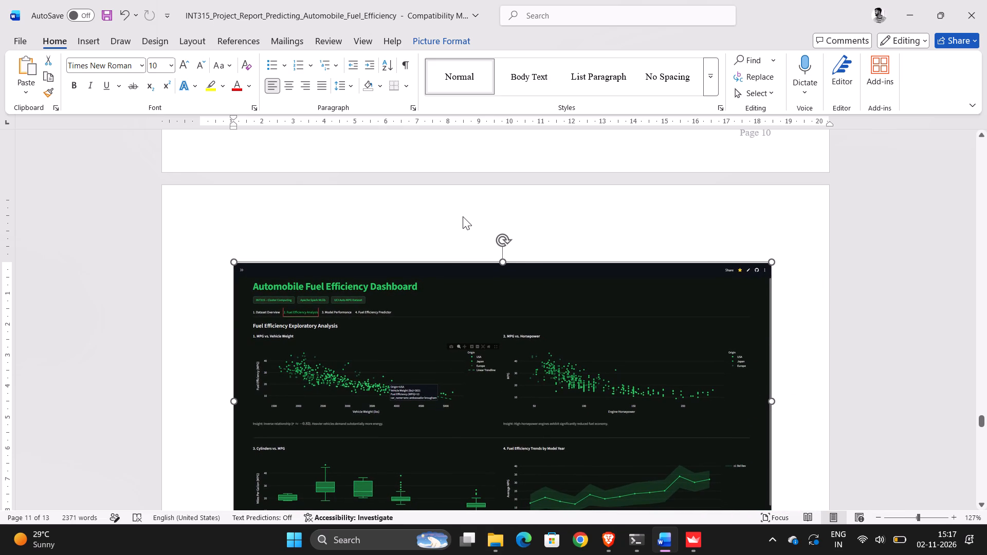
scroll(463, 216, up, 3)
scroll(463, 216, down, 1)
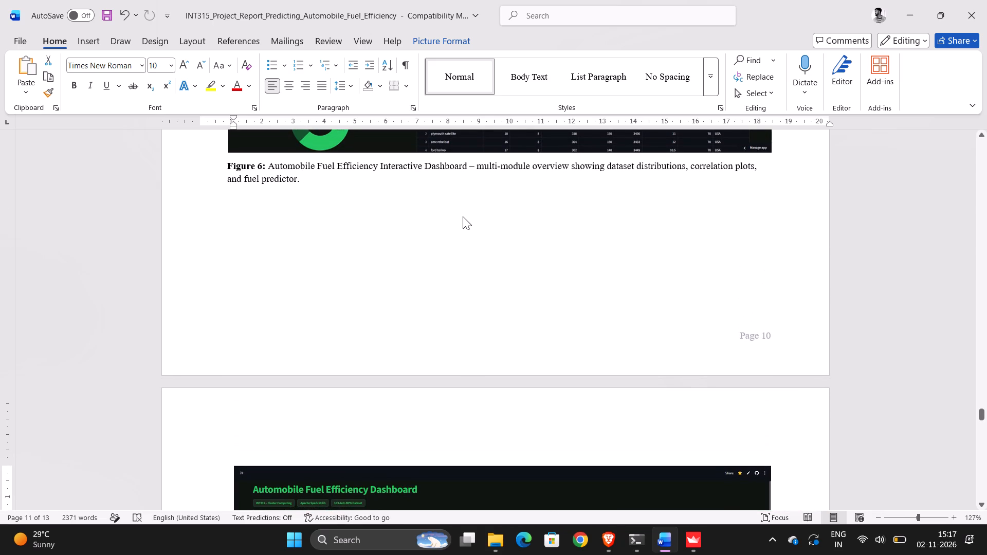
scroll(463, 216, down, 2)
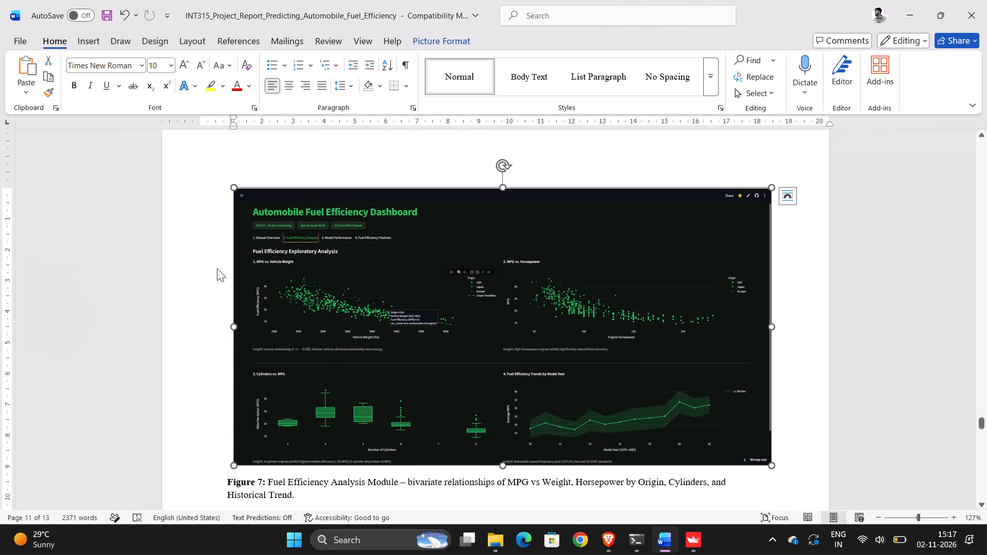
click(160, 281)
click(181, 313)
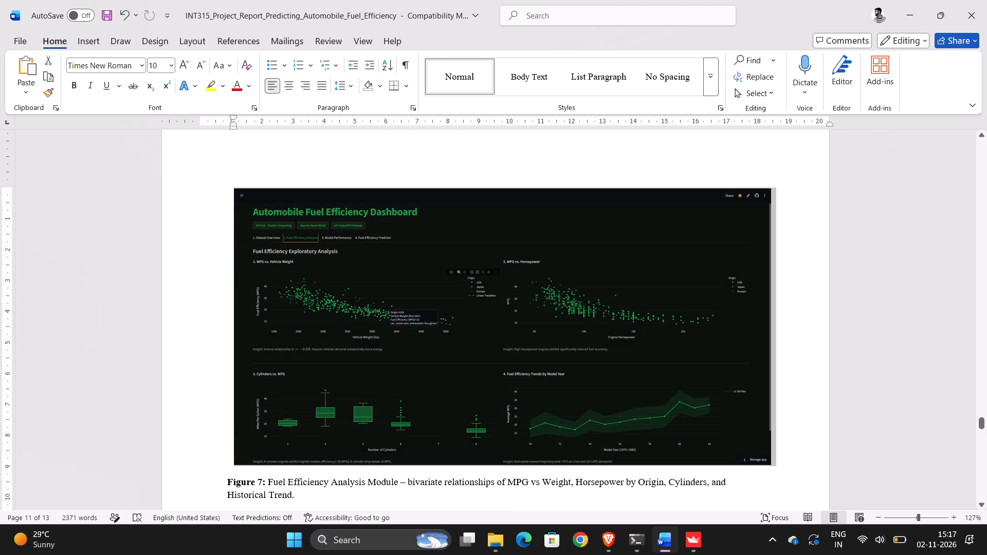
Check Figure 8 in the report, and look through the dashboard's Model Performance page for the matching actual-versus-predicted chart.
scroll(181, 313, down, 6)
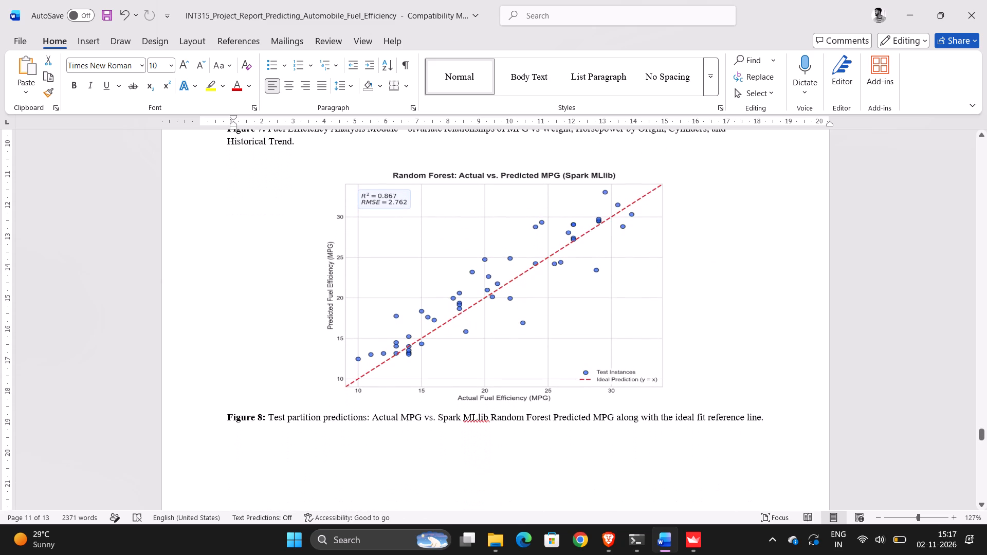
scroll(181, 313, down, 2)
scroll(181, 313, up, 1)
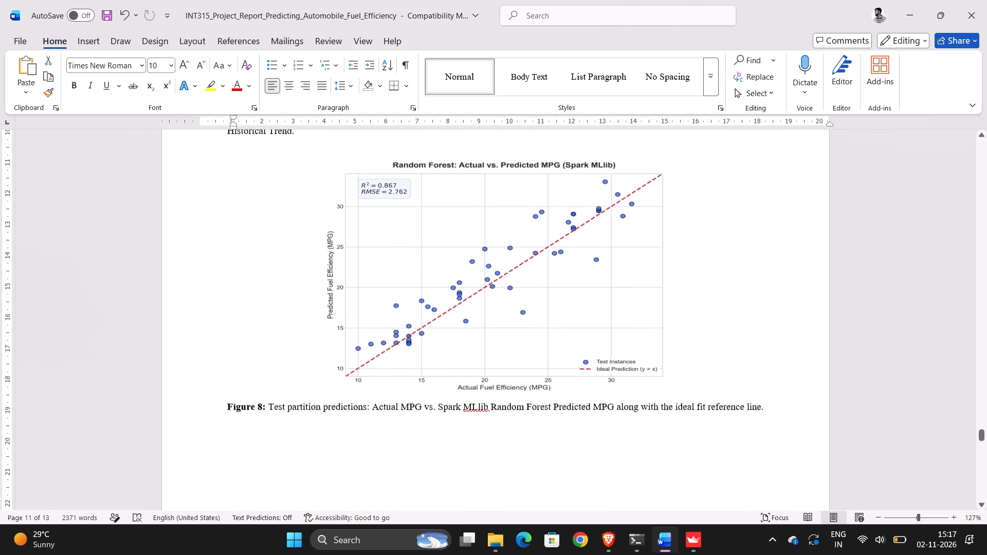
scroll(181, 313, up, 1)
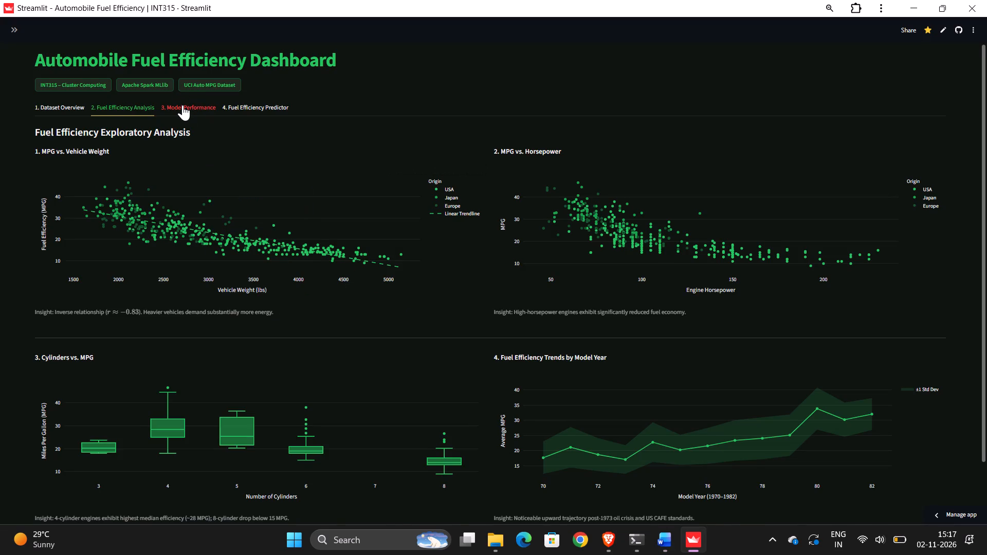
click(182, 105)
scroll(338, 323, down, 1)
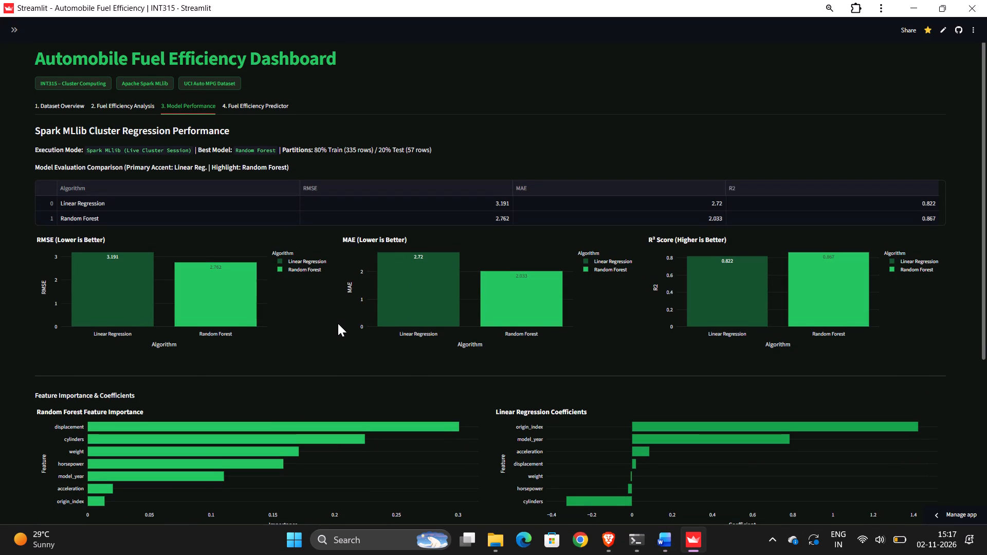
scroll(338, 323, down, 2)
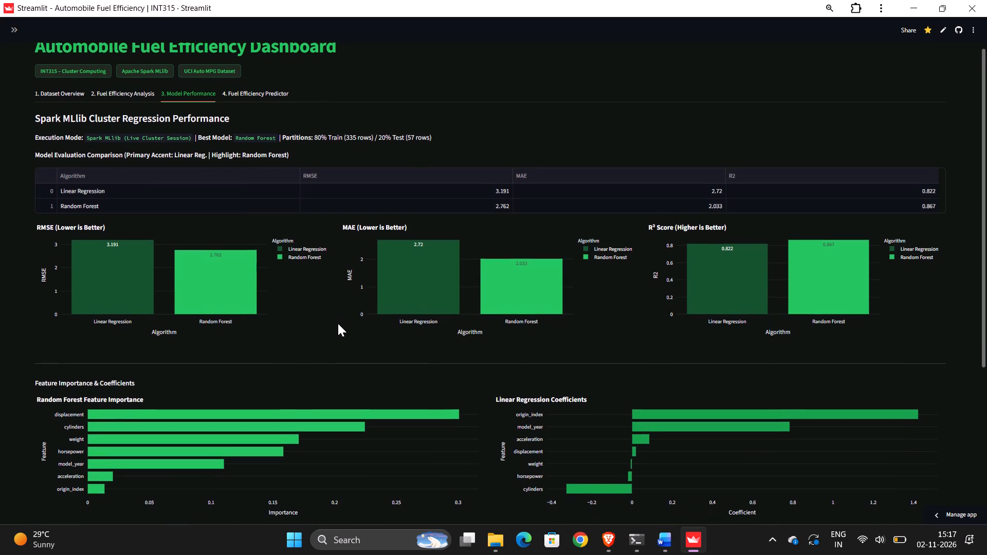
scroll(338, 323, down, 1)
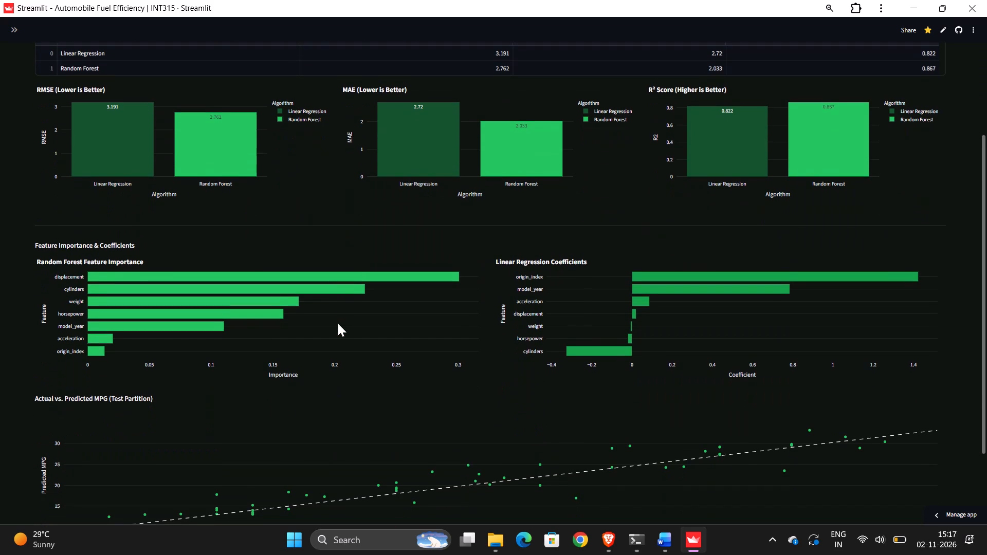
scroll(338, 323, down, 2)
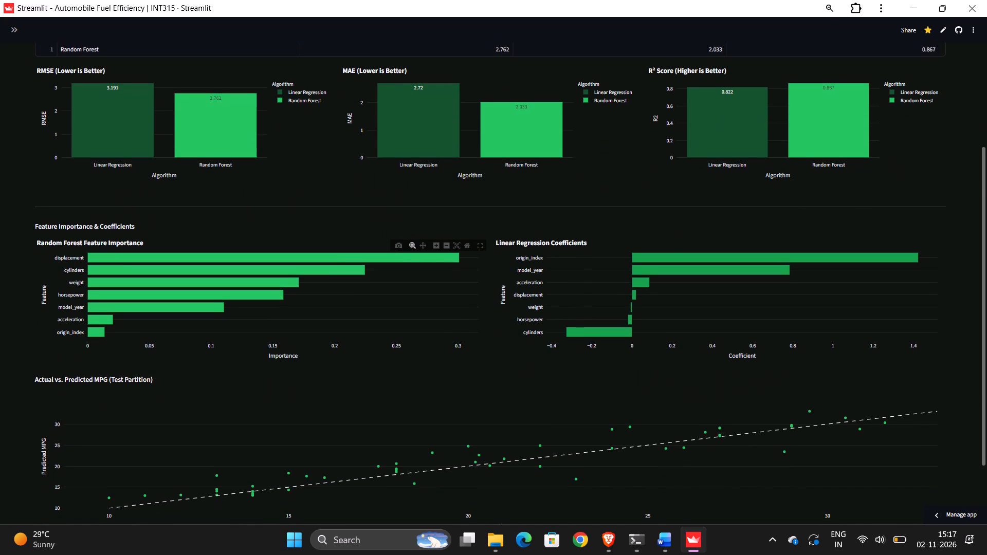
scroll(338, 323, down, 3)
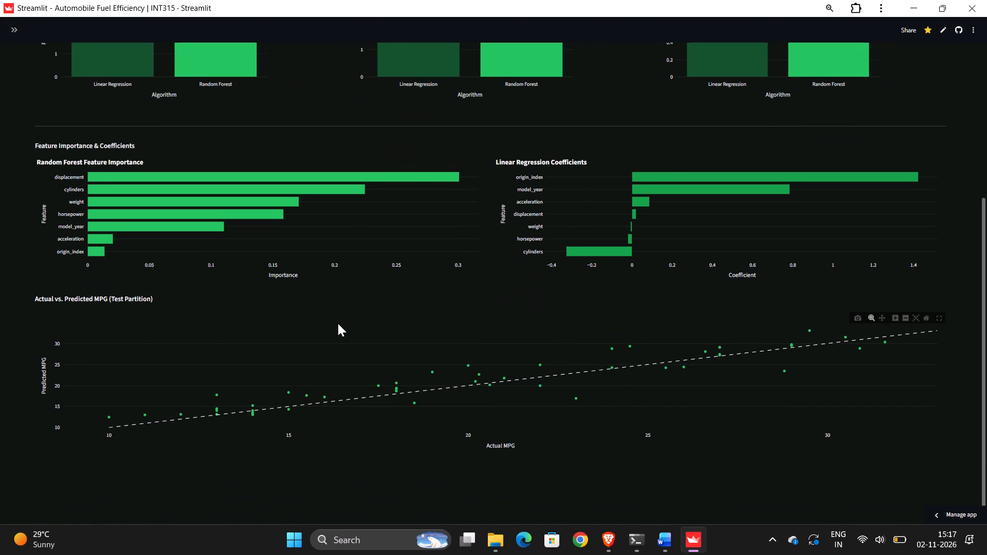
scroll(338, 323, up, 4)
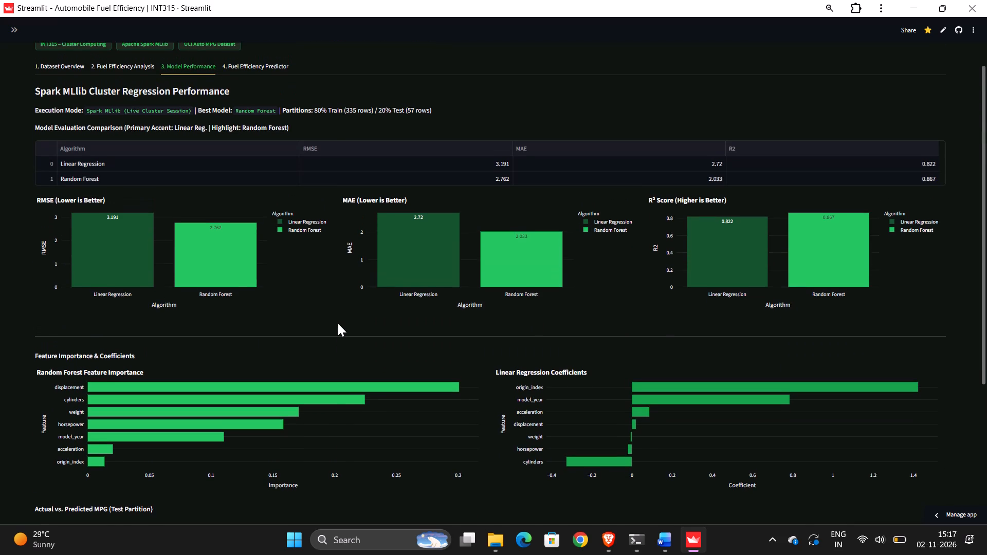
scroll(338, 323, up, 1)
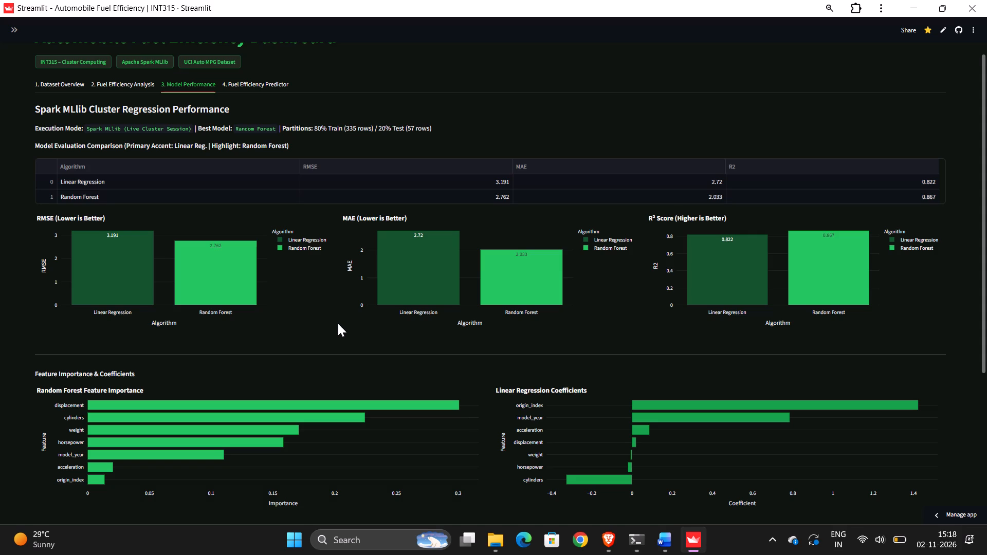
scroll(338, 323, down, 1)
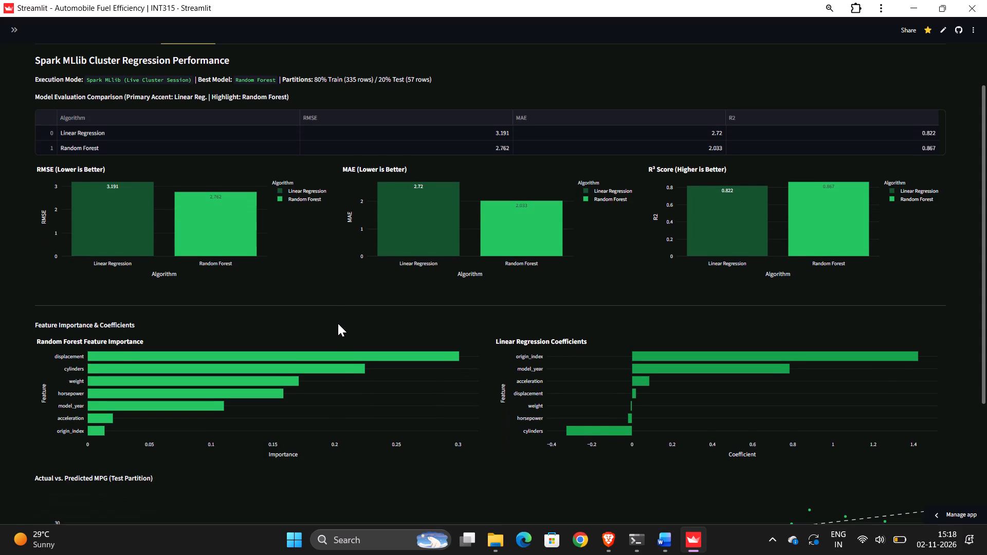
scroll(338, 323, down, 4)
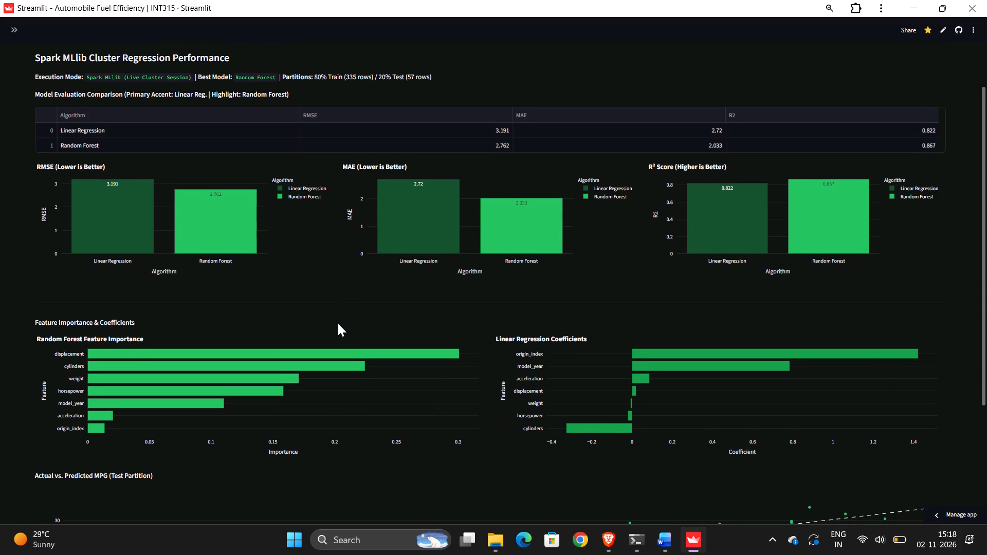
scroll(338, 323, right, 1)
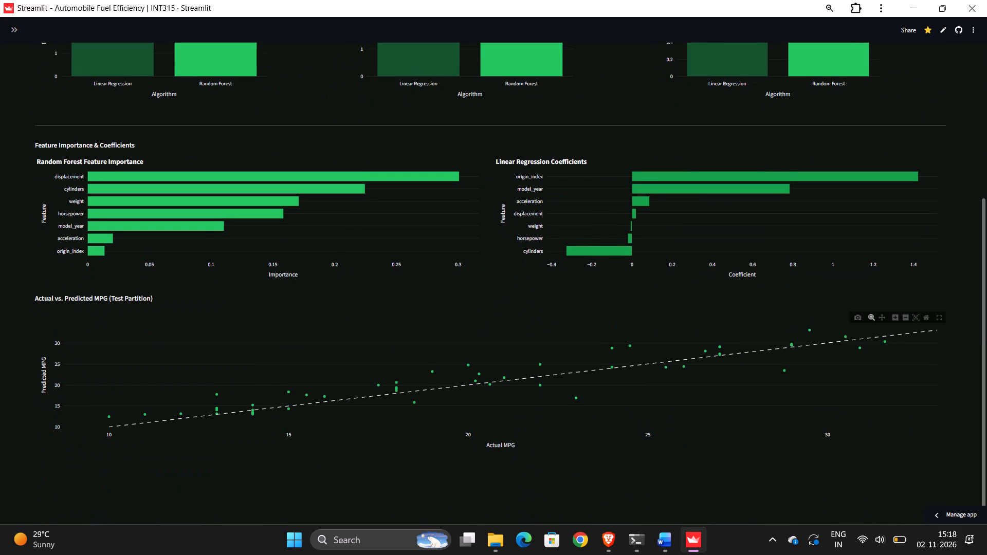
scroll(338, 323, up, 1)
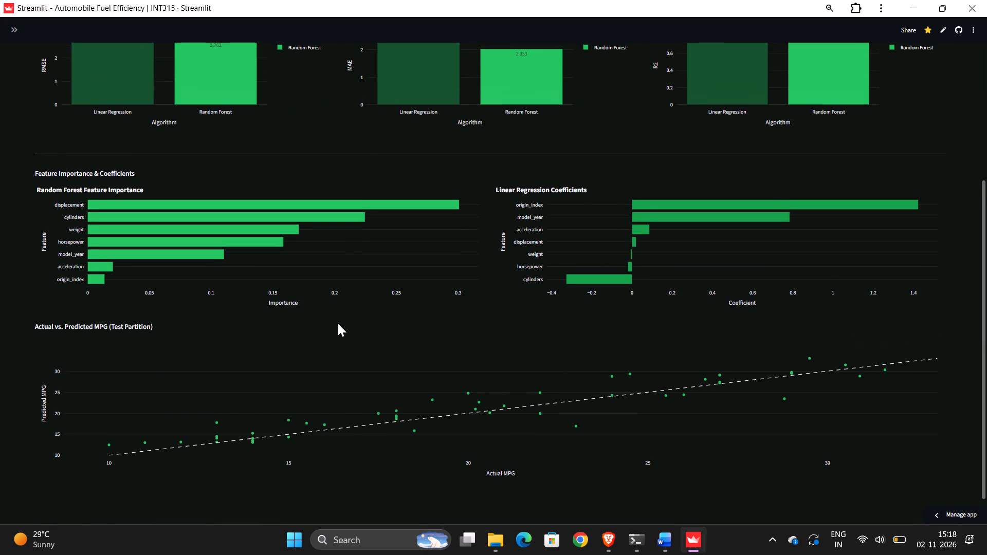
Enlarge the dashboard's page zoom to 80% and review the Model Performance charts at that size.
key(ctrl+equal)
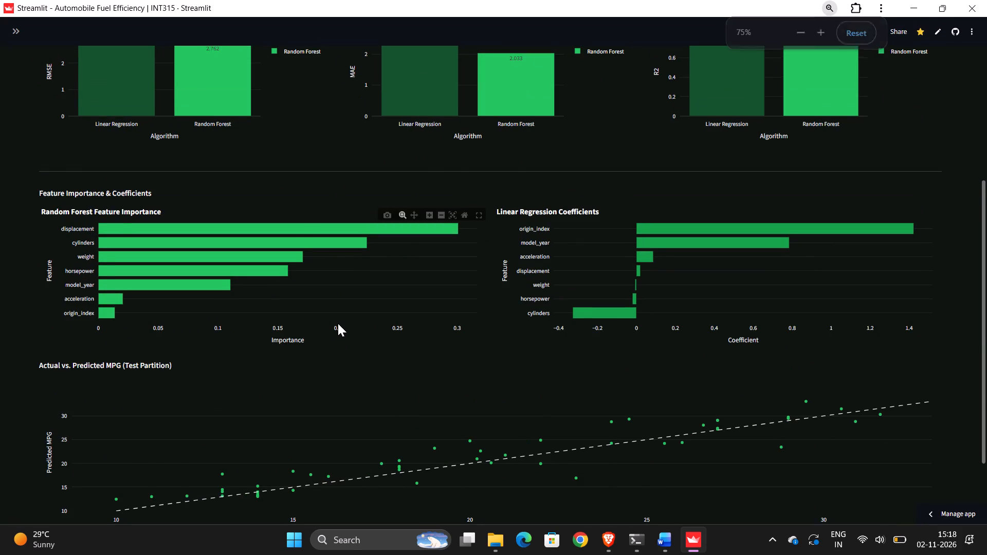
scroll(338, 323, down, 1)
key(ctrl+equal)
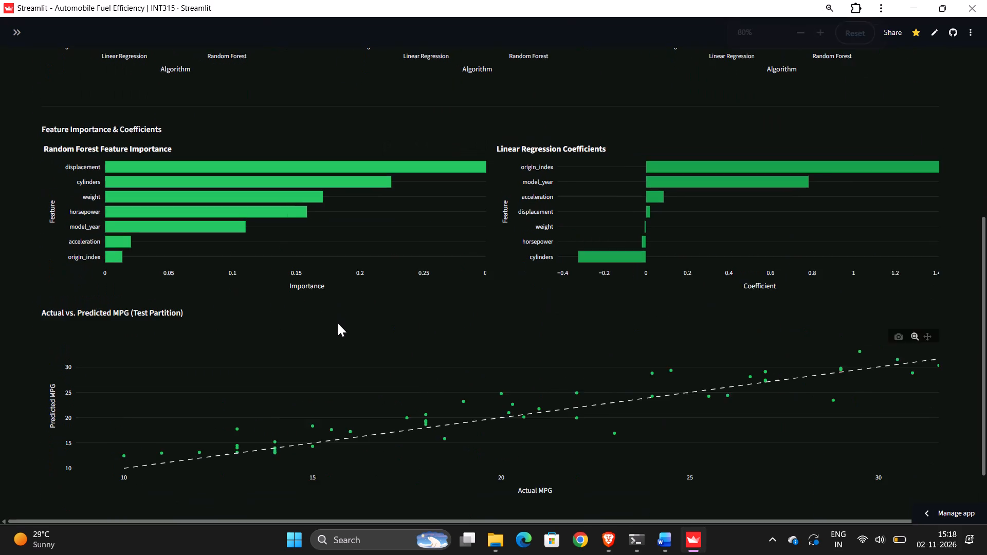
scroll(338, 323, up, 1)
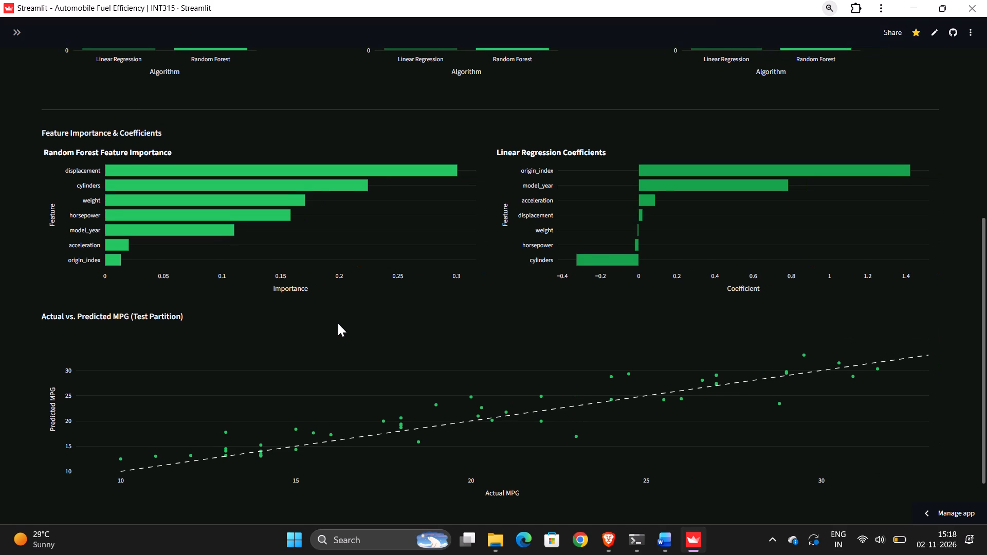
scroll(338, 323, up, 2)
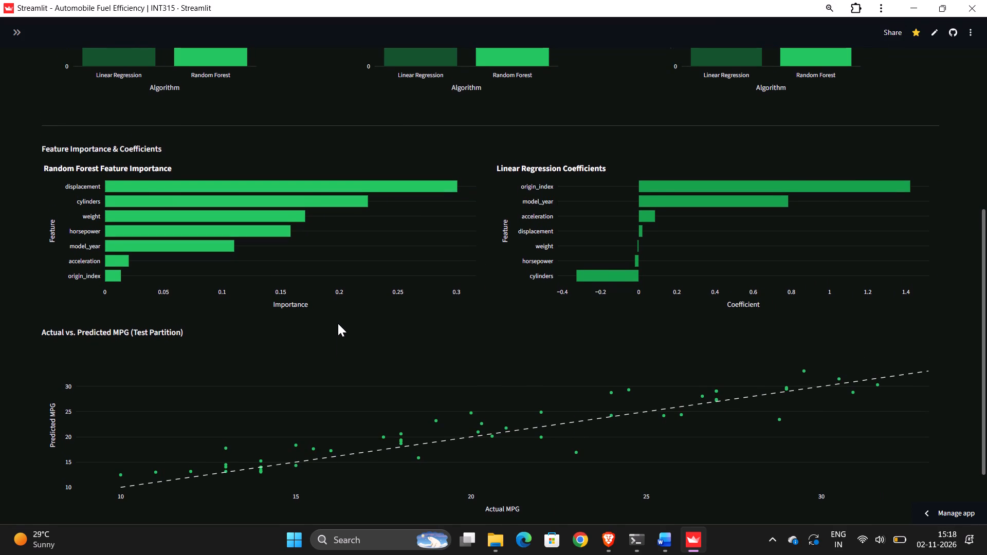
scroll(338, 323, up, 1)
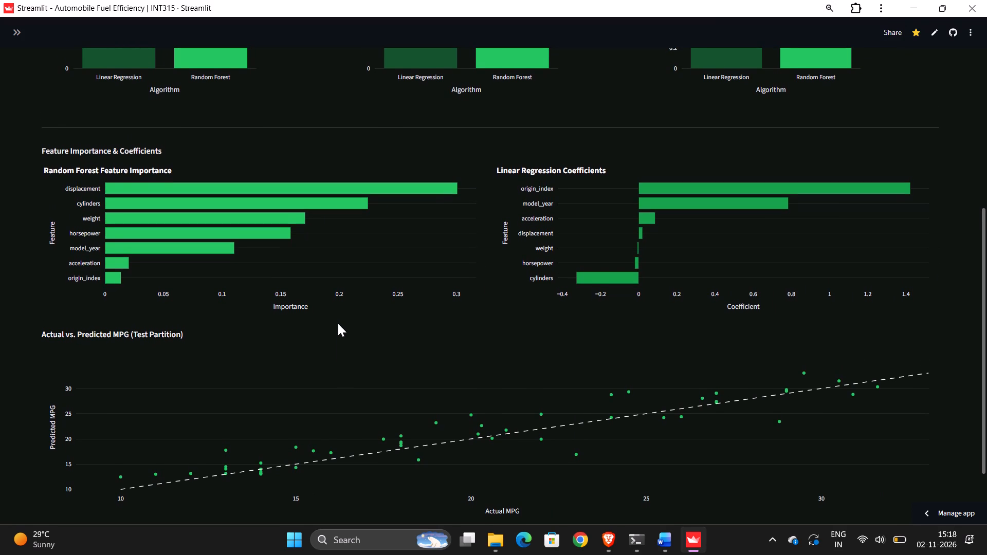
scroll(338, 323, up, 4)
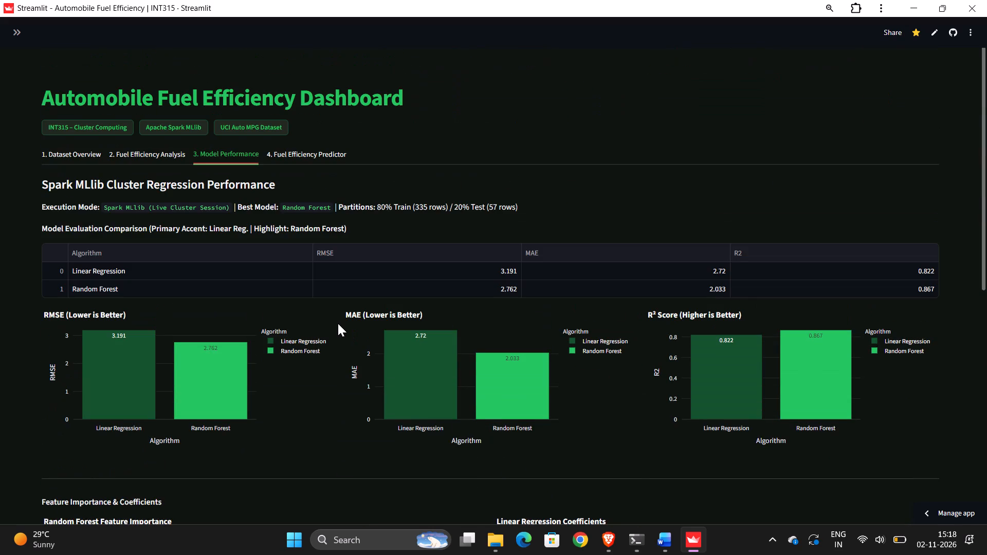
scroll(338, 323, down, 1)
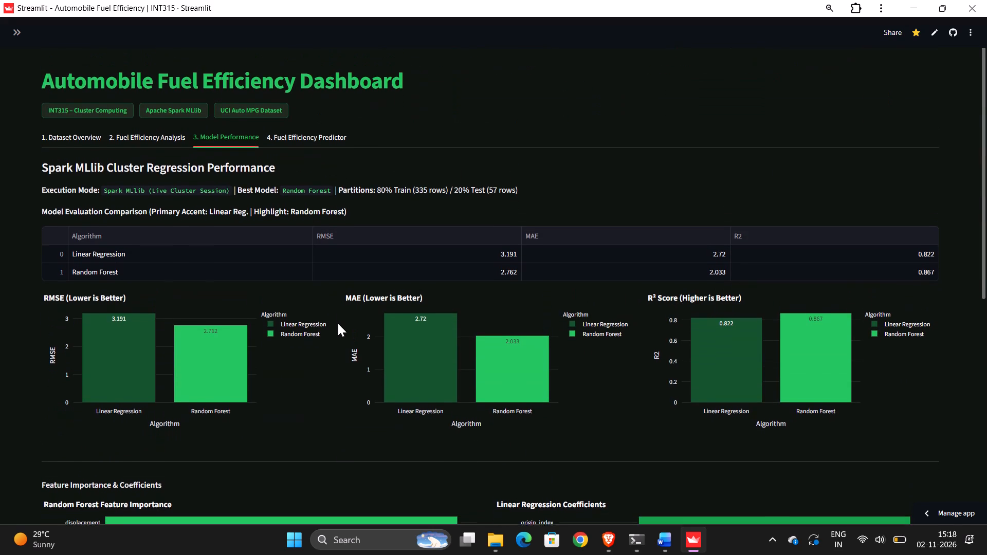
scroll(338, 323, down, 1)
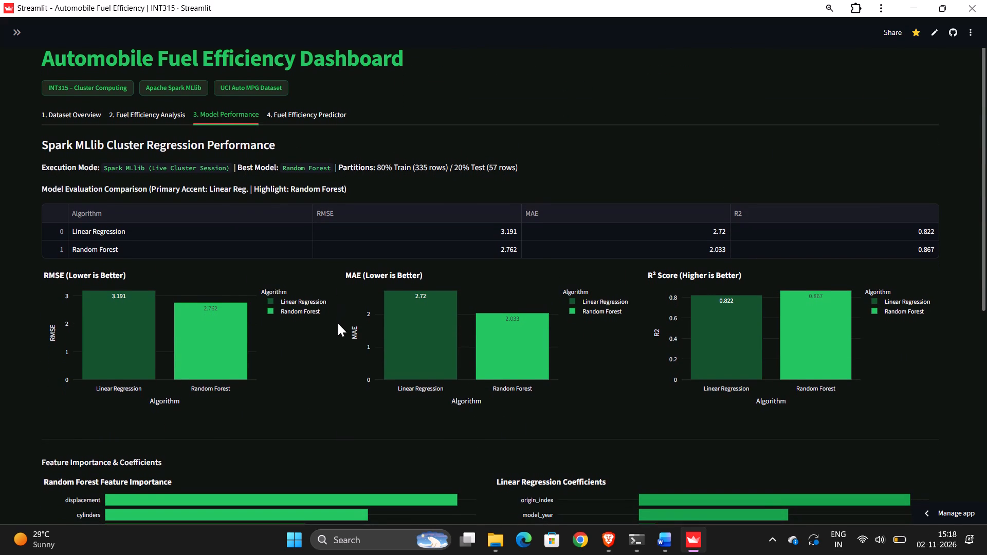
scroll(338, 323, down, 1)
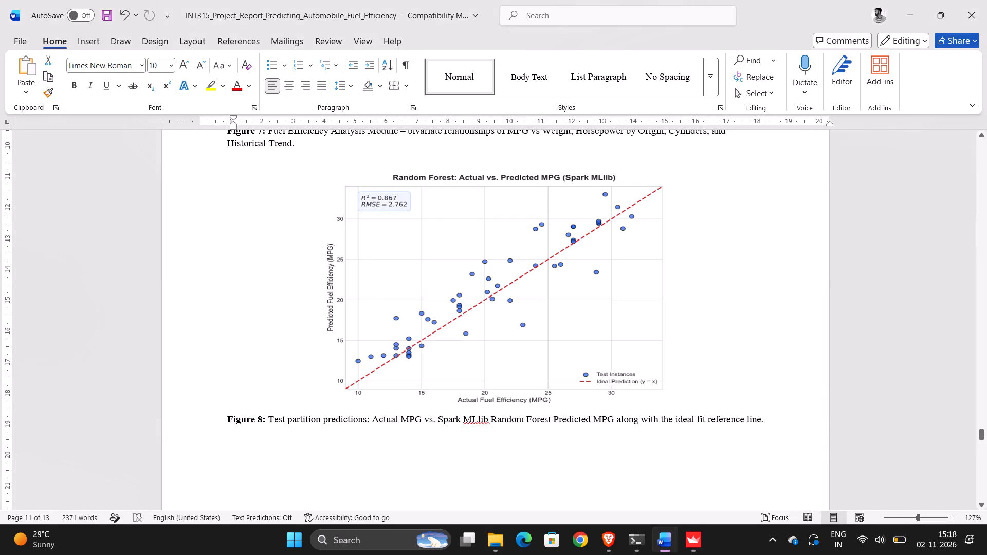
Recheck Figure 8 and its caption in the Word report, and capture the dashboard's full Actual vs. Predicted MPG (Test Partition) chart with its title.
scroll(271, 264, up, 1)
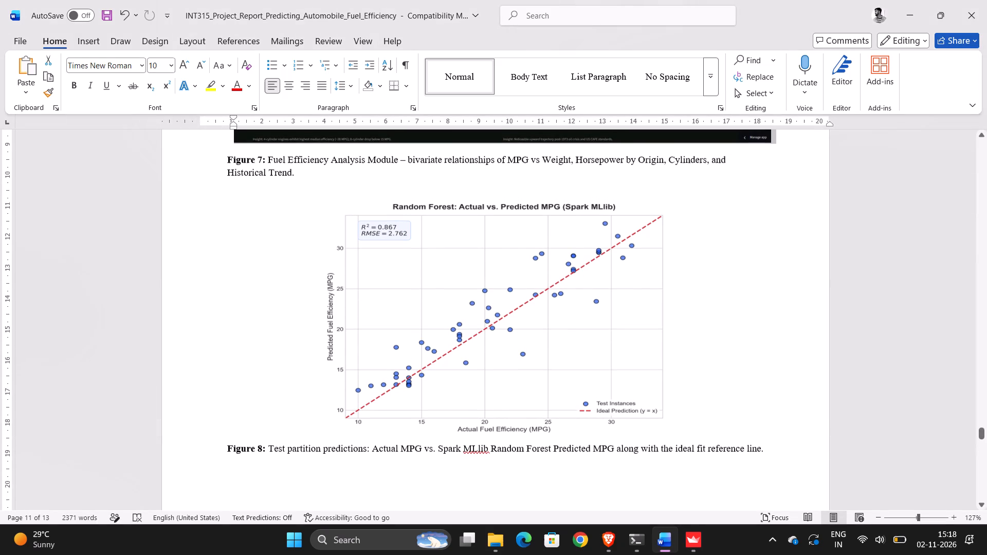
scroll(271, 264, down, 1)
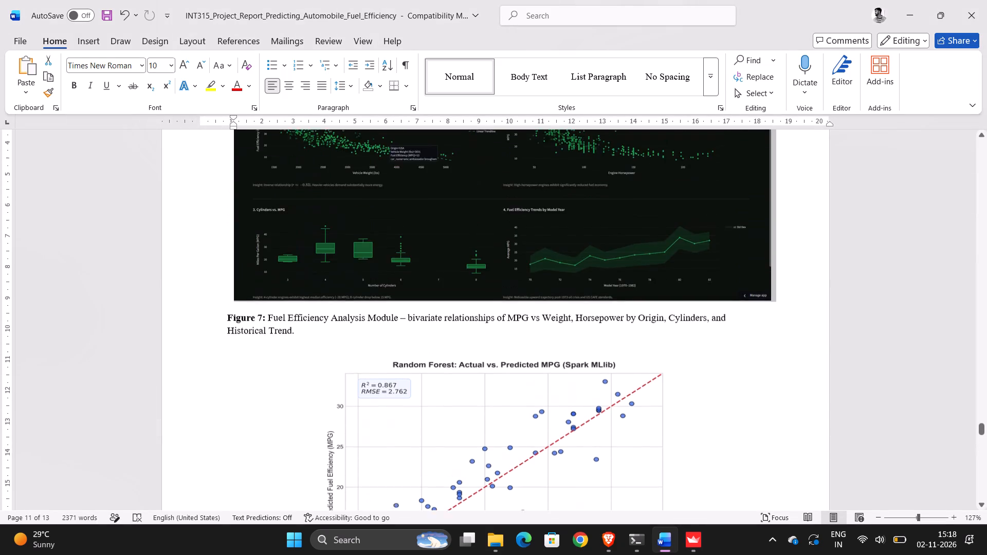
scroll(271, 264, down, 1)
scroll(271, 264, up, 5)
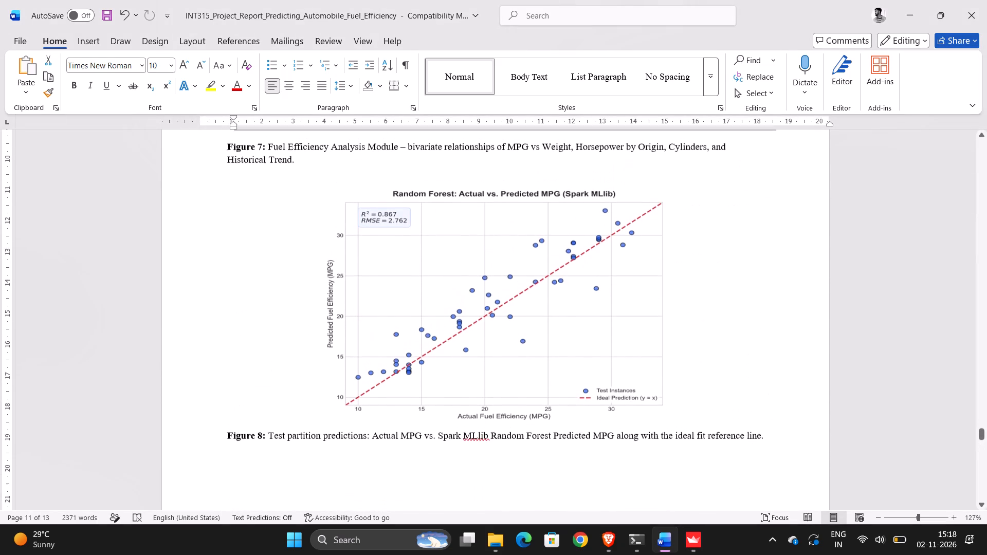
scroll(271, 264, up, 2)
scroll(440, 390, down, 5)
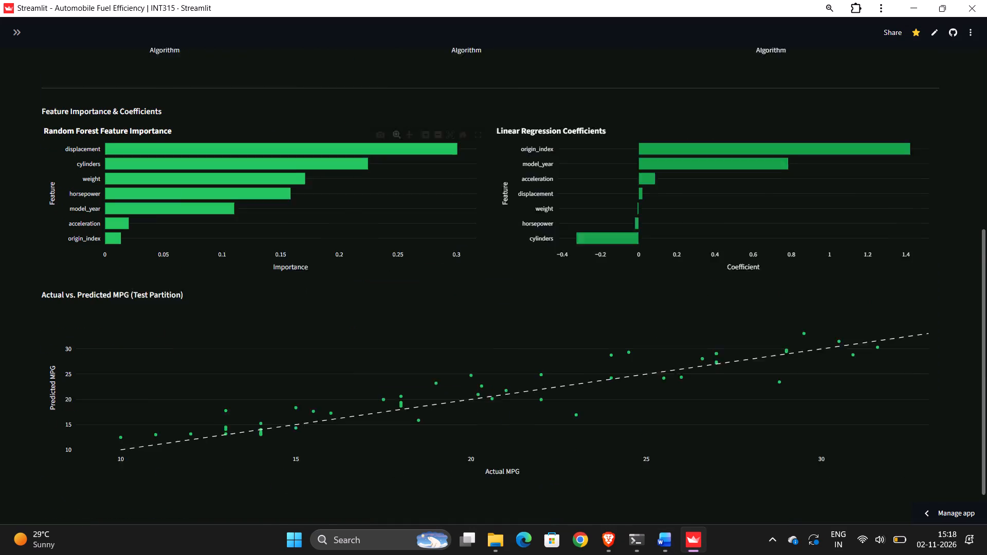
scroll(440, 390, down, 2)
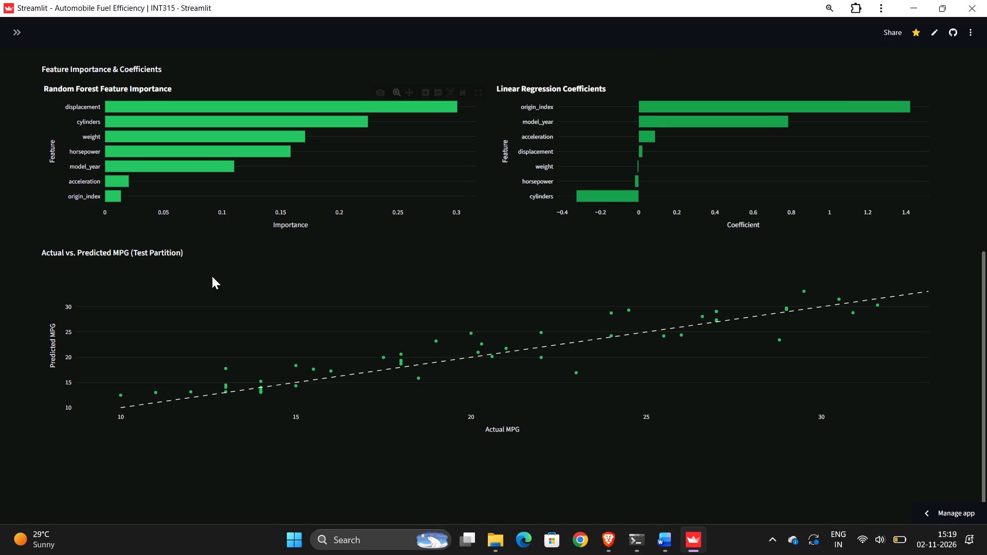
click(134, 298)
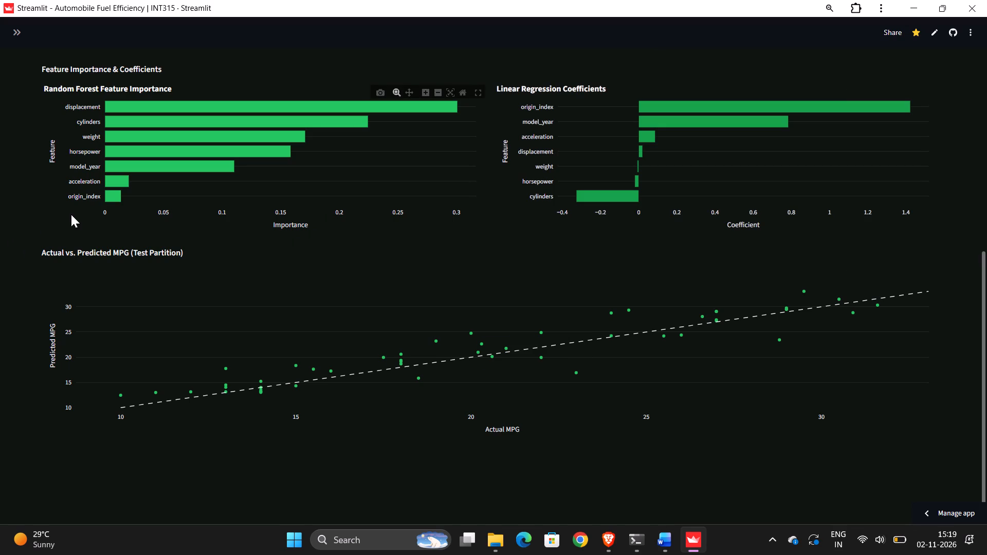
scroll(71, 214, down, 2)
key(Print)
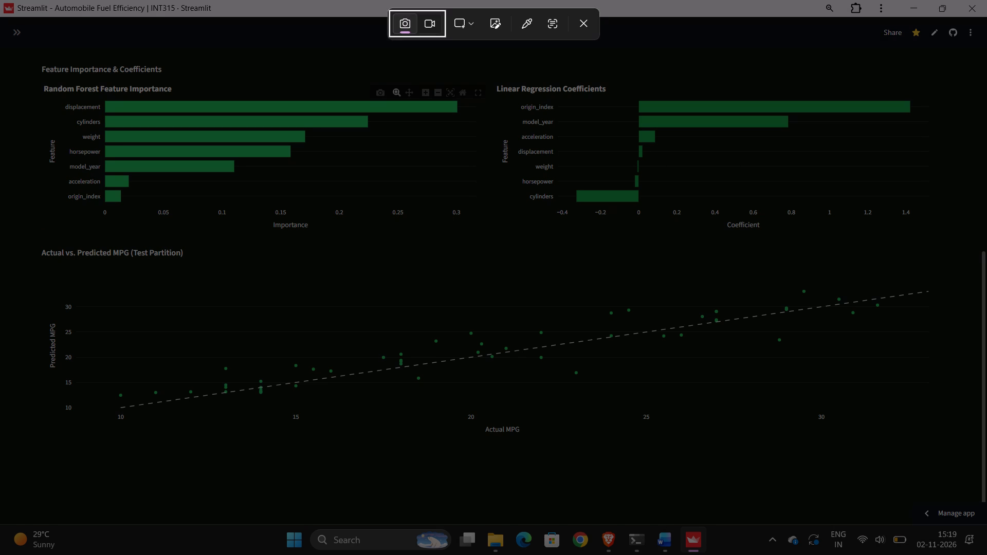
drag(40, 236, 353, 401)
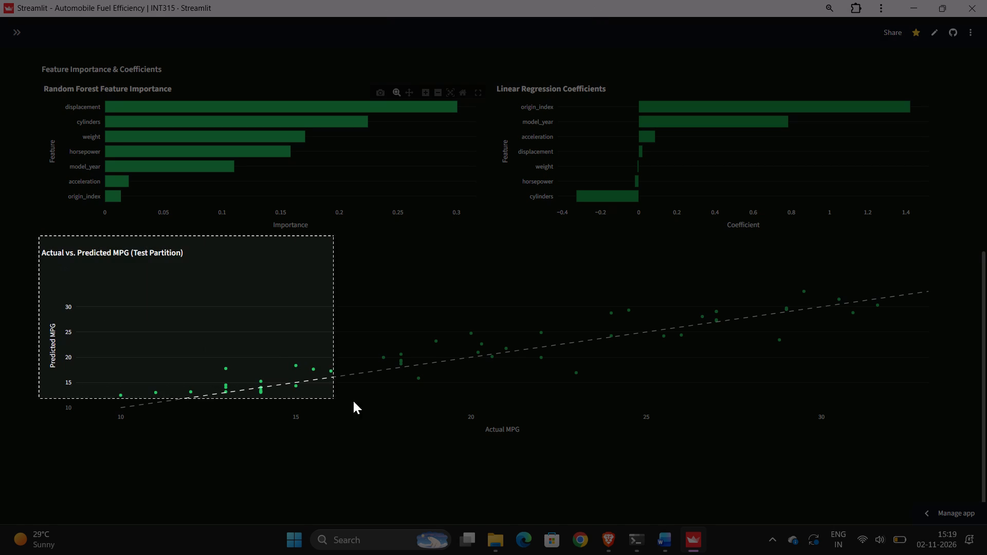
drag(353, 401, 982, 467)
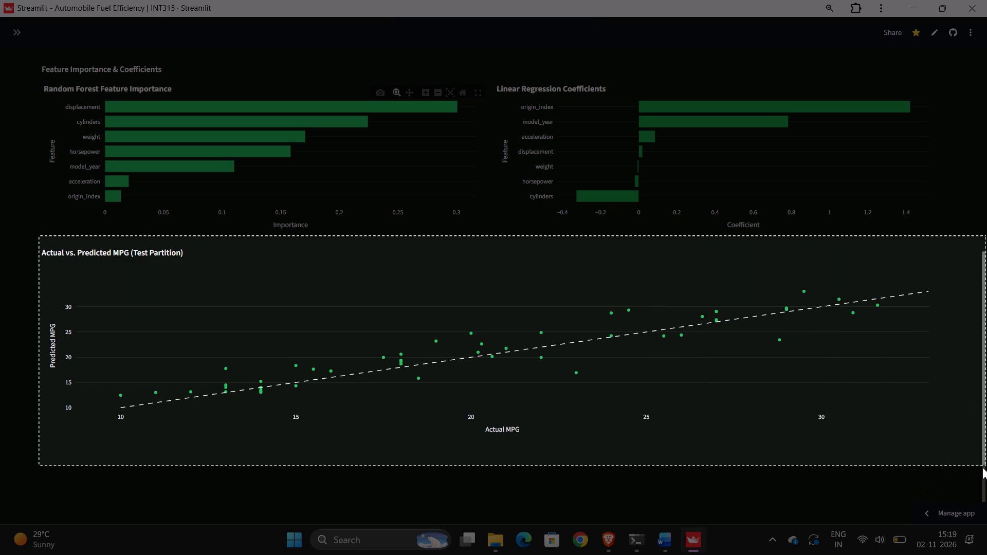
drag(982, 467, 935, 462)
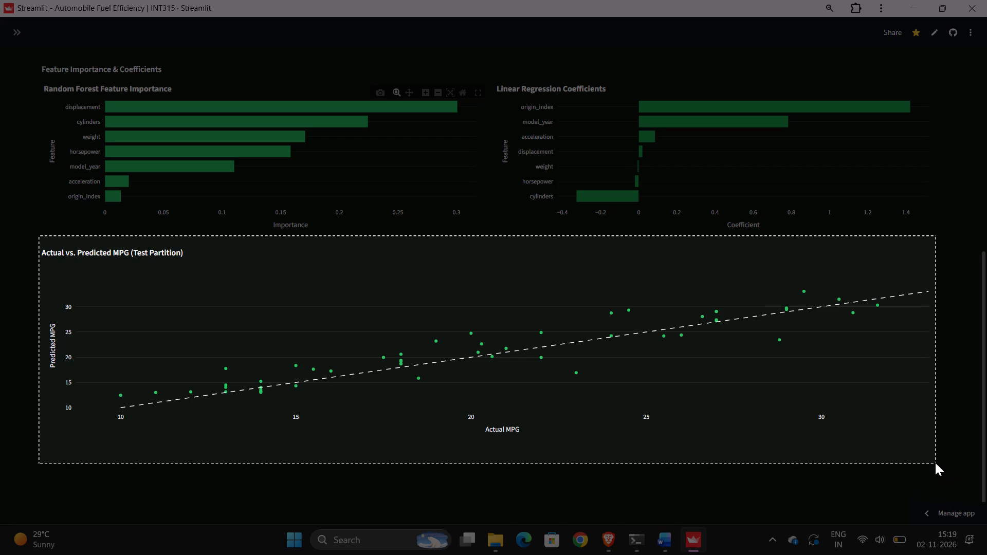
drag(935, 462, 938, 459)
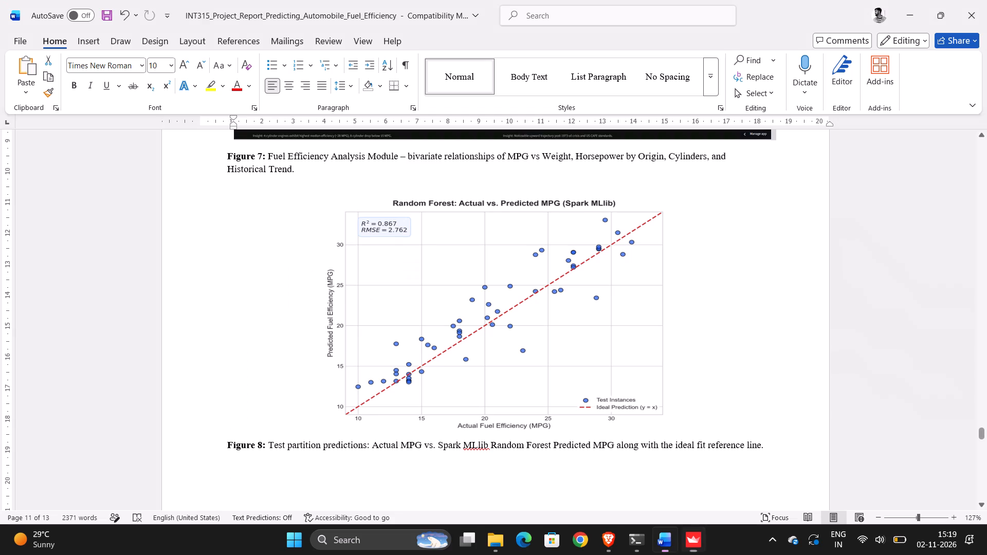
Replace the Random Forest plot above the Figure 8 caption with the captured Actual vs. Predicted MPG (Test Partition) chart.
click(518, 333)
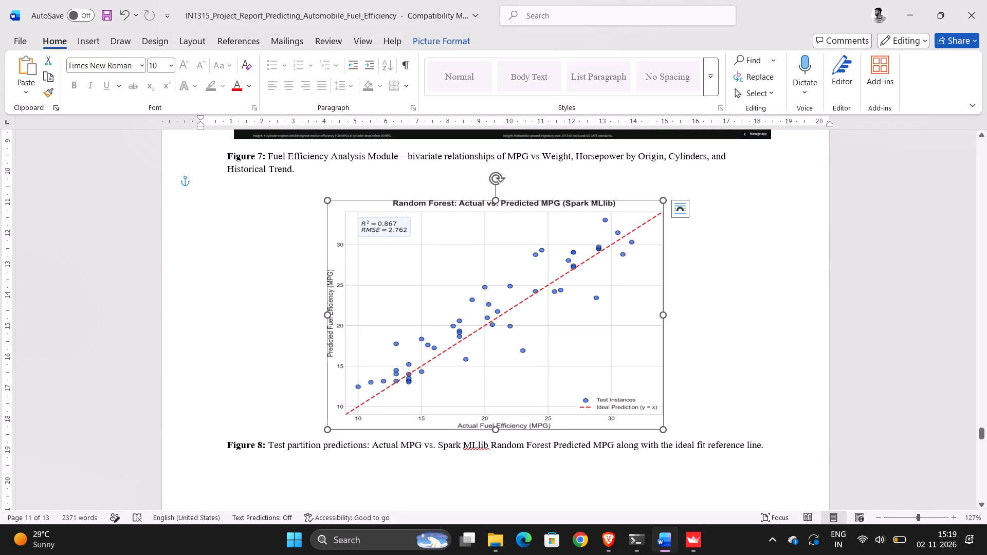
key(Delete)
key(ctrl+v)
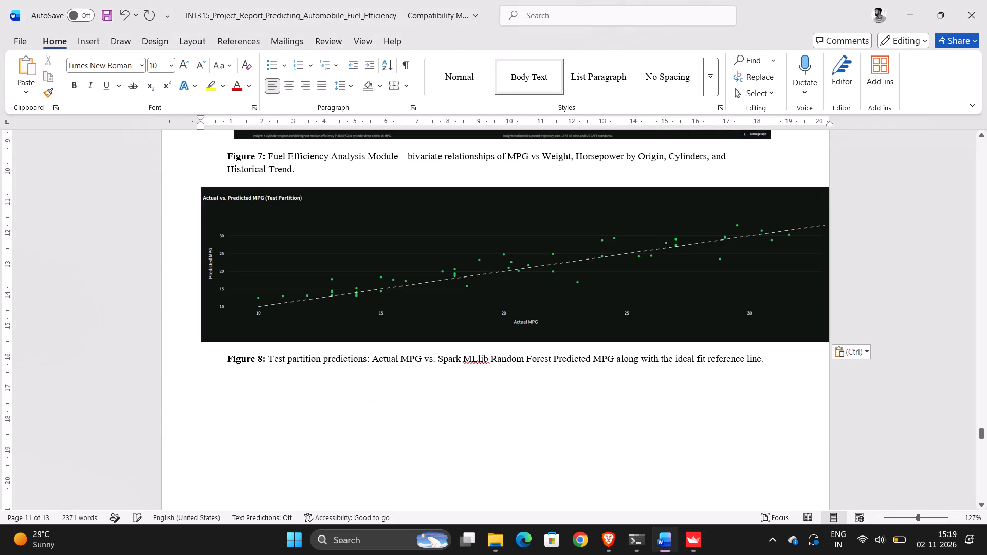
Shrink the pasted Figure 8 chart proportionally so it is narrower than its caption line.
click(458, 251)
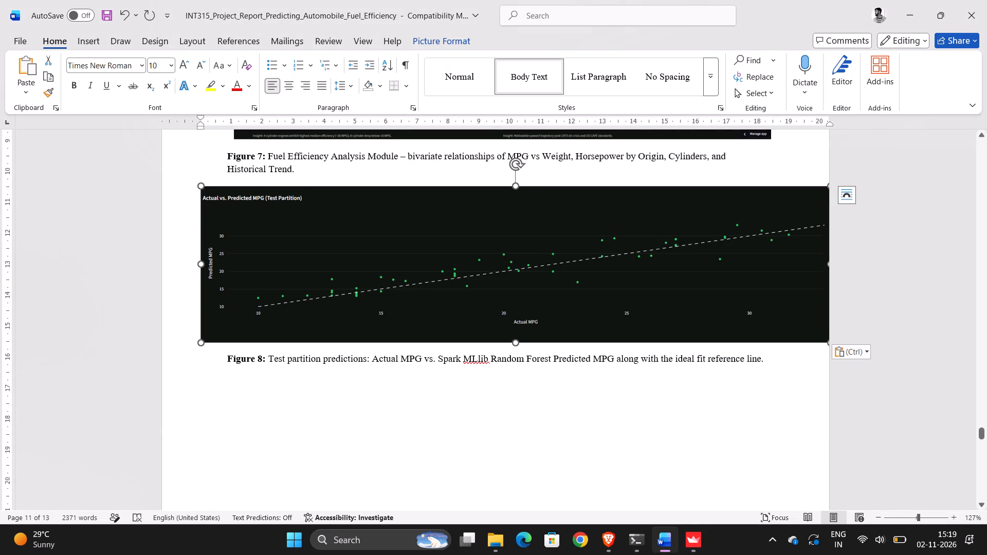
drag(202, 186, 284, 232)
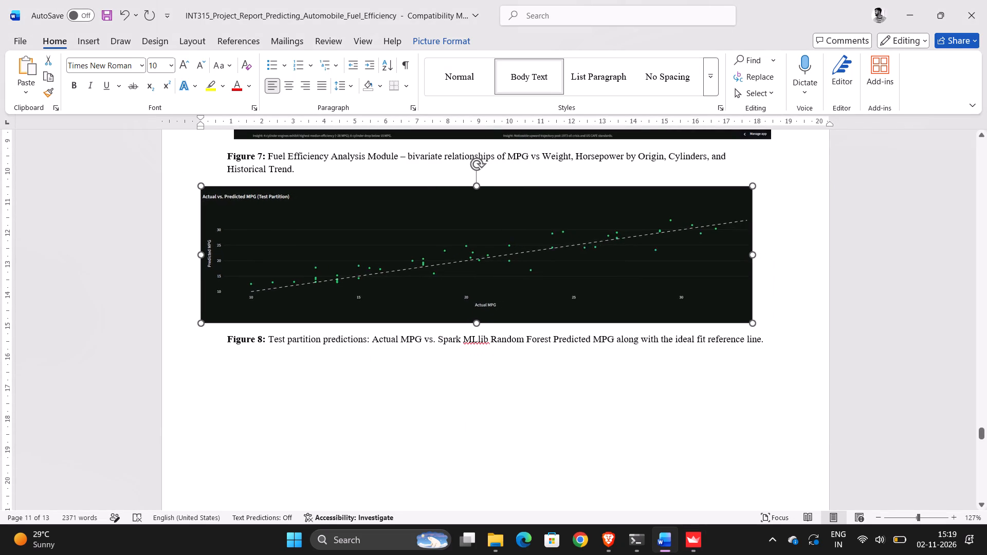
drag(284, 232, 309, 244)
click(412, 213)
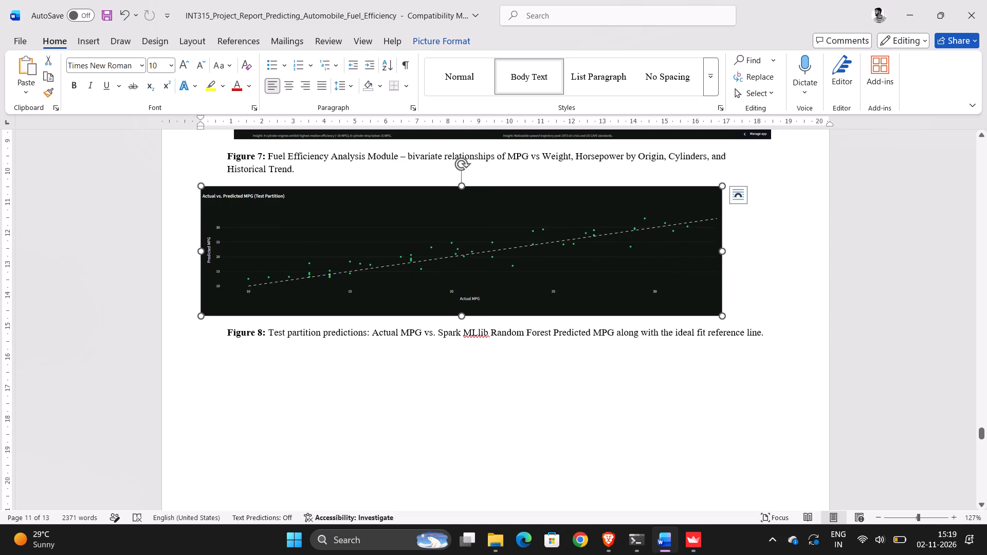
Indent the Figure 8 chart with leading spaces until its edge lines up with the start of the caption.
click(196, 196)
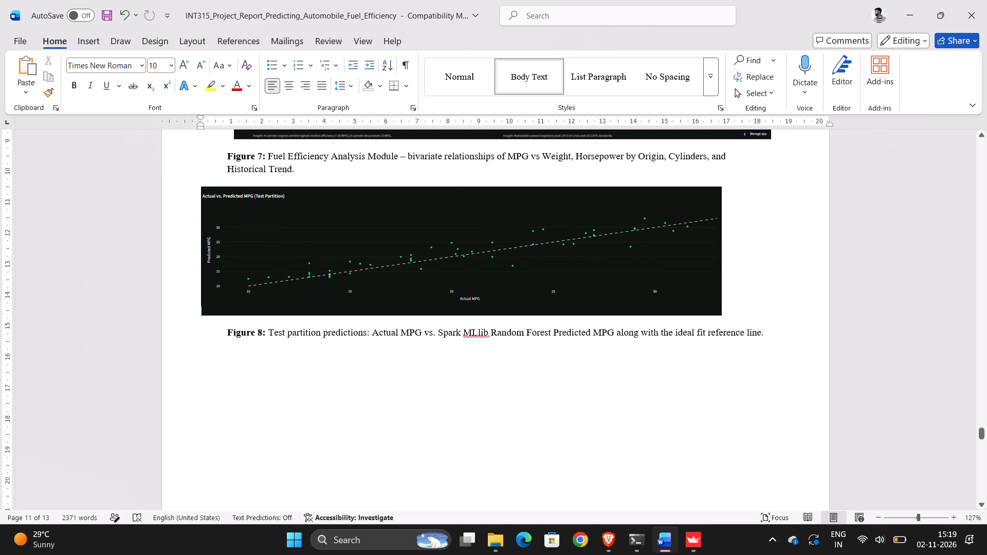
key(space)
key(space)
key(space)
key(space)
key(space)
key(space)
key(space)
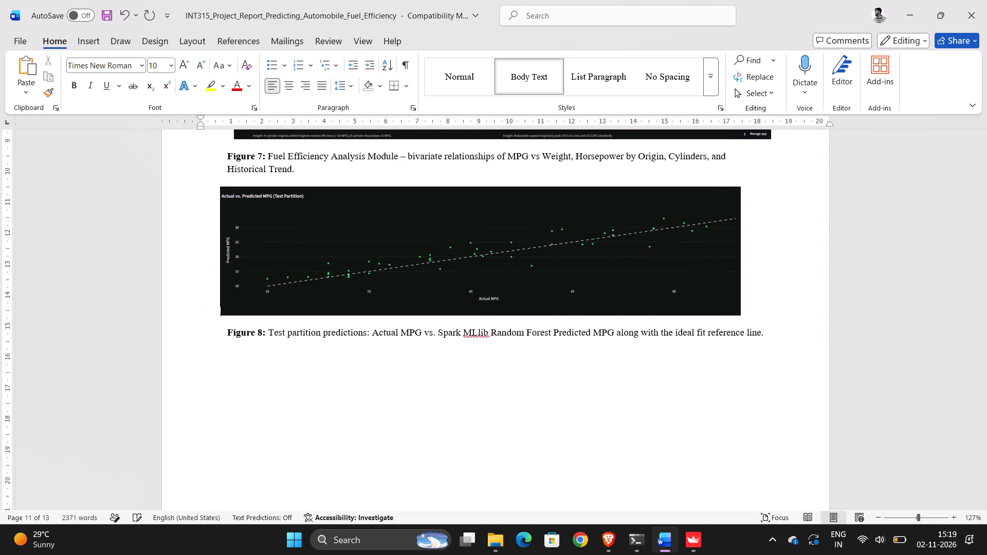
key(space)
key(space)
key(space)
key(space)
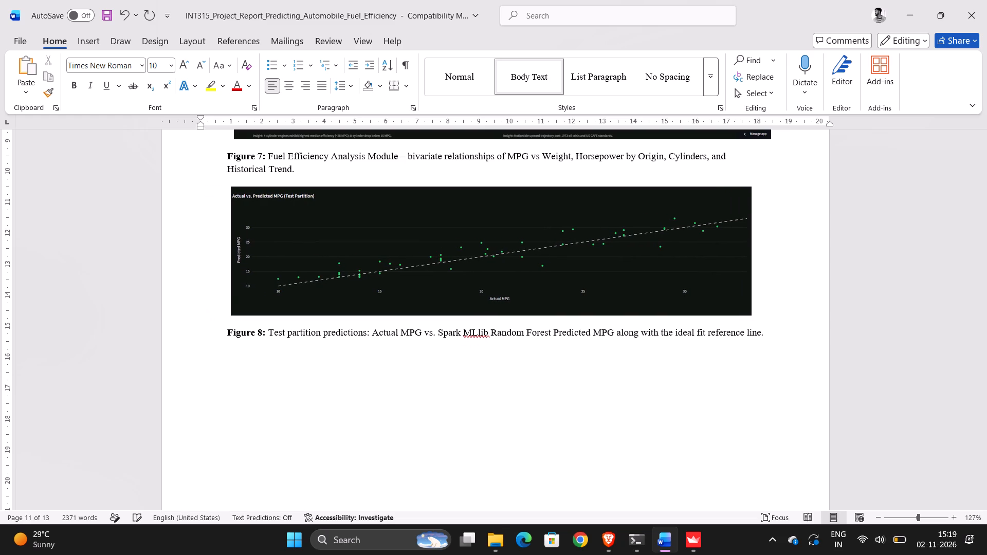
click(412, 414)
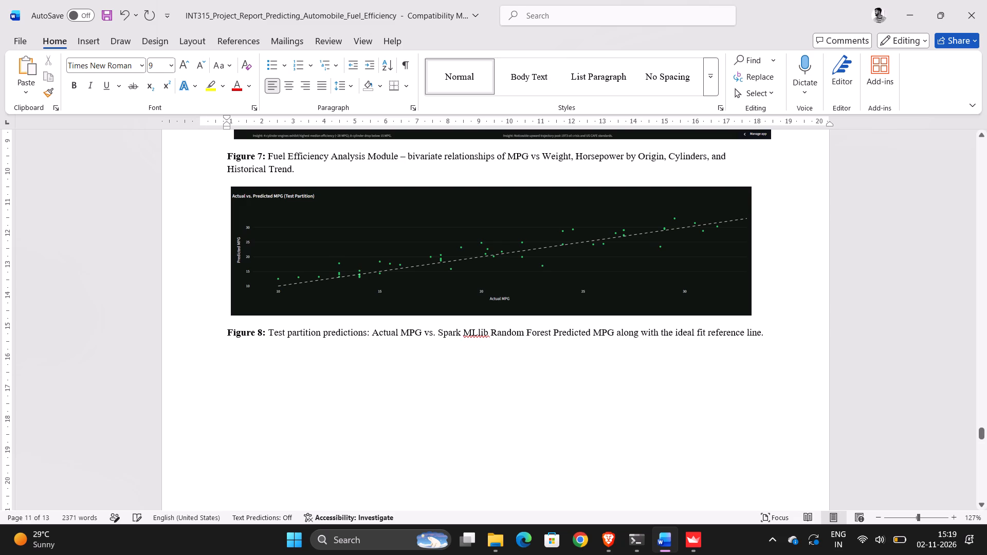
Save the report.
scroll(412, 414, down, 5)
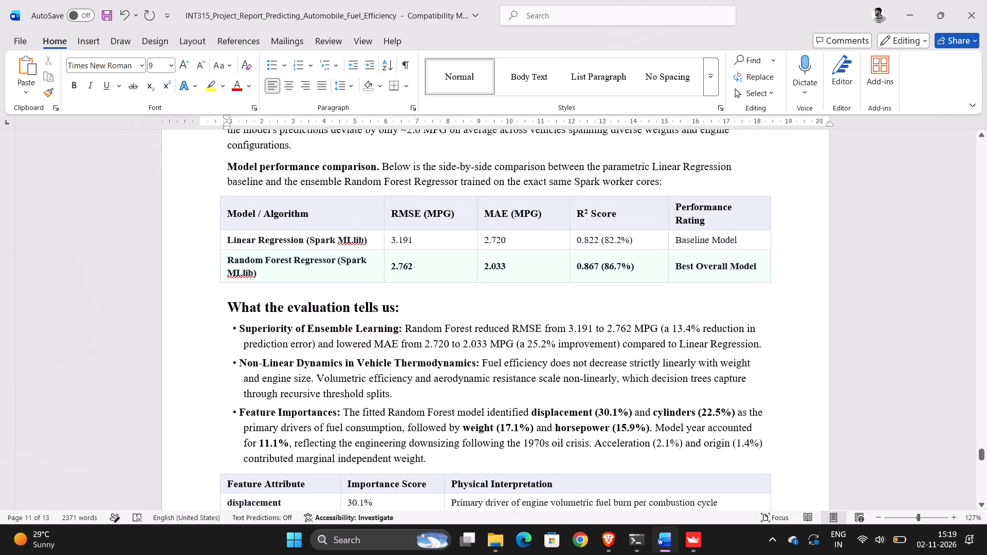
key(ctrl+s)
Review the model comparison, evaluation findings, feature importance table and closing summary table that follow Figure 8.
scroll(412, 414, down, 1)
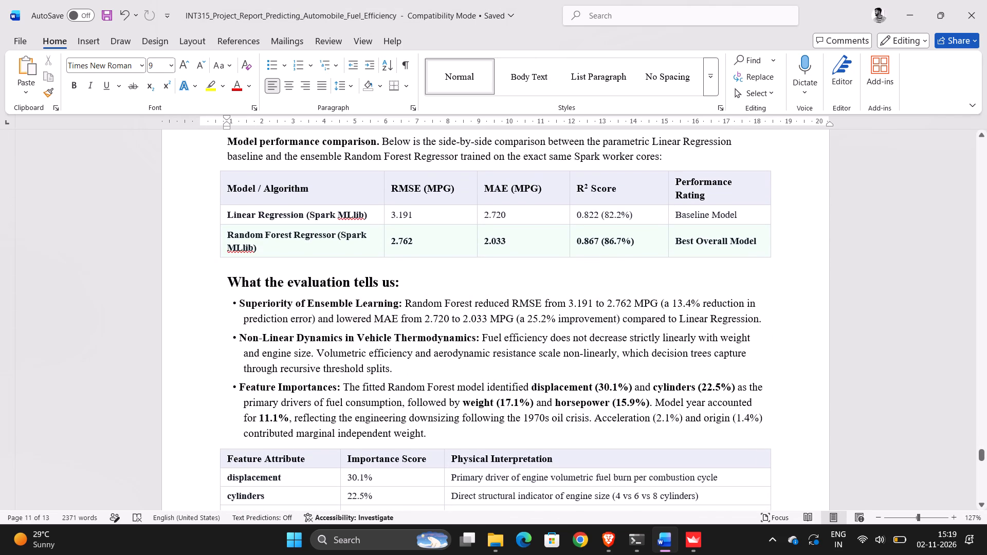
scroll(412, 414, down, 3)
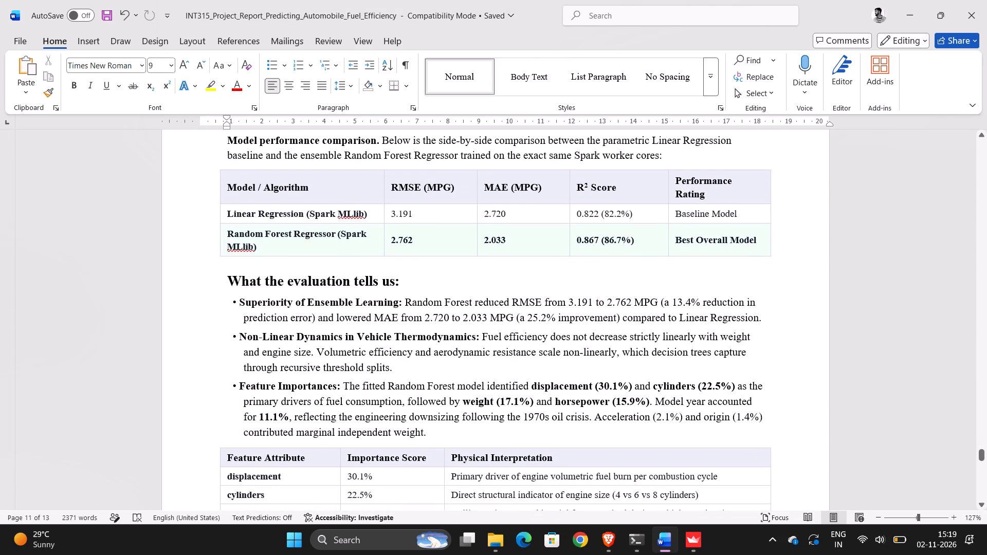
scroll(412, 414, down, 2)
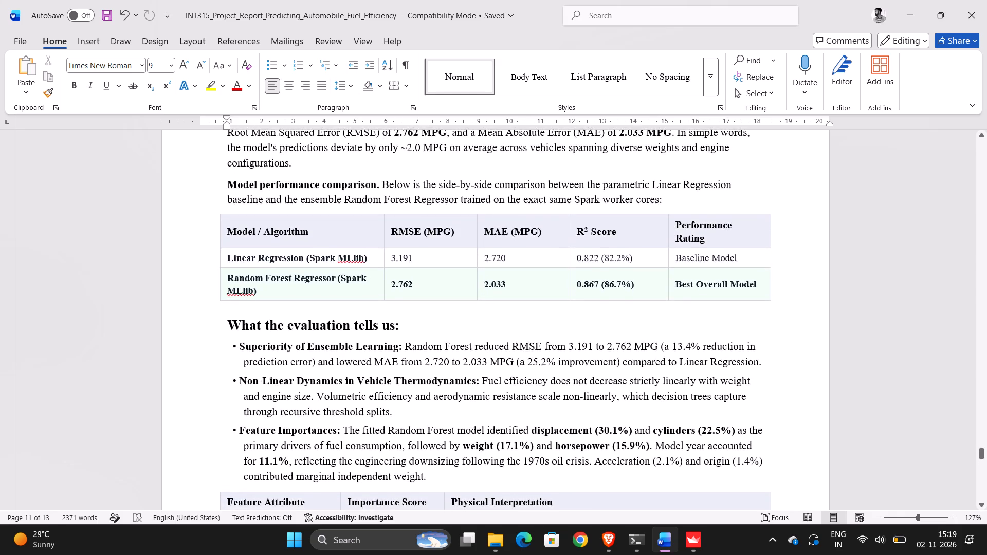
scroll(412, 414, down, 2)
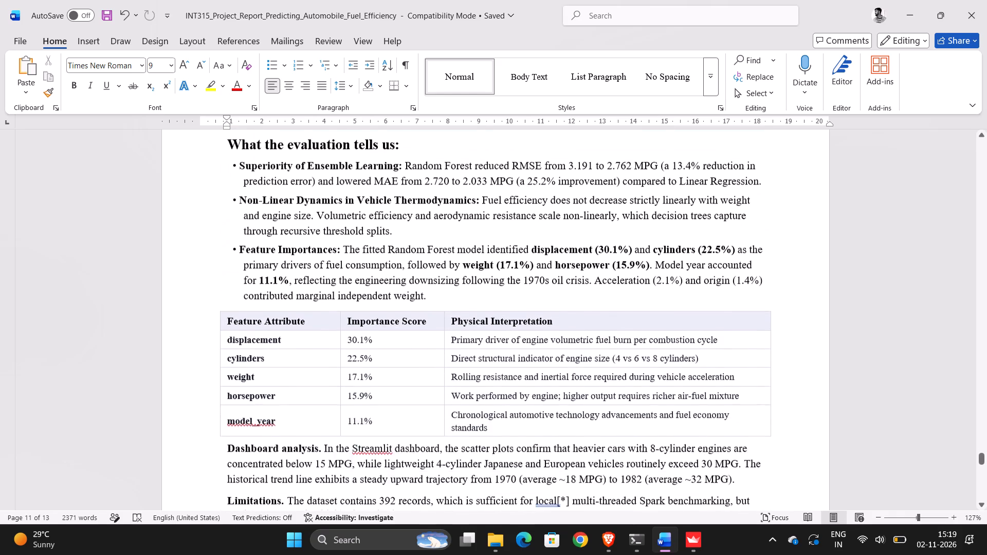
scroll(412, 414, down, 4)
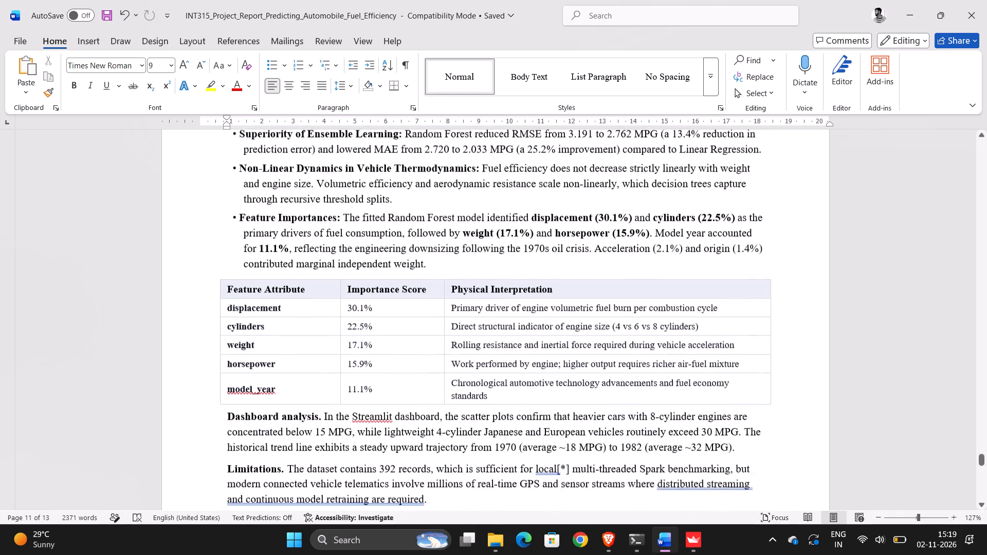
scroll(412, 414, down, 7)
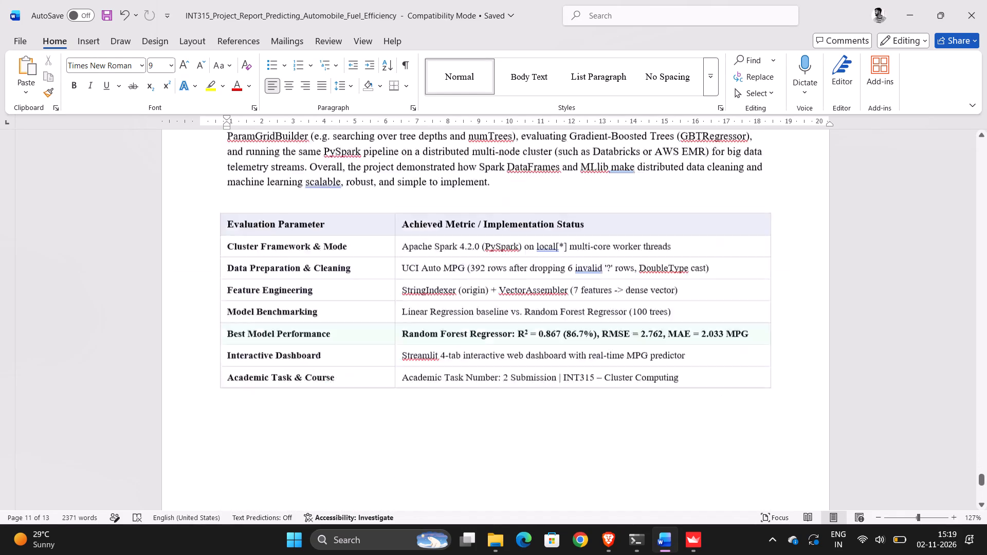
scroll(412, 414, down, 1)
Look back through the report's earlier figures, code listing and dataset description up to the cover page details.
scroll(412, 414, up, 14)
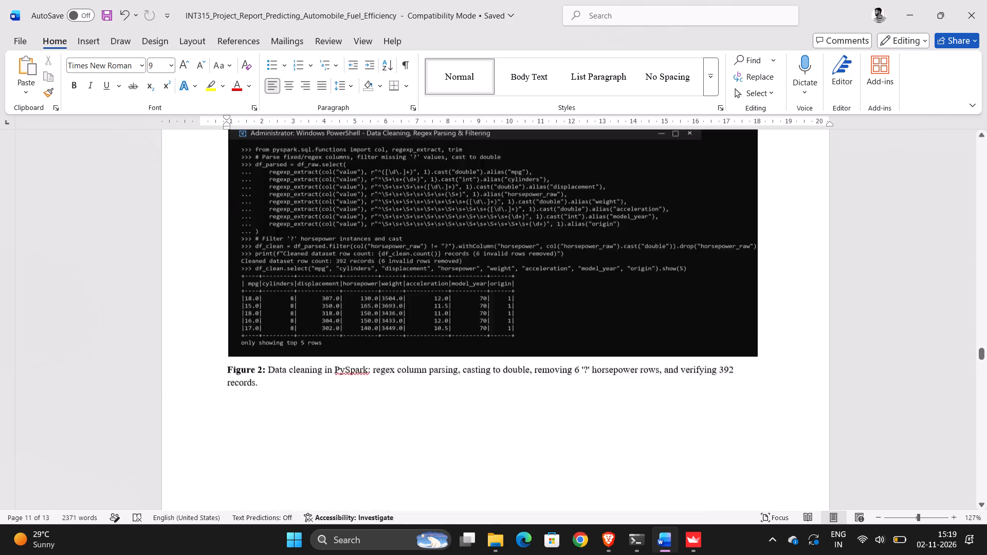
scroll(412, 414, up, 12)
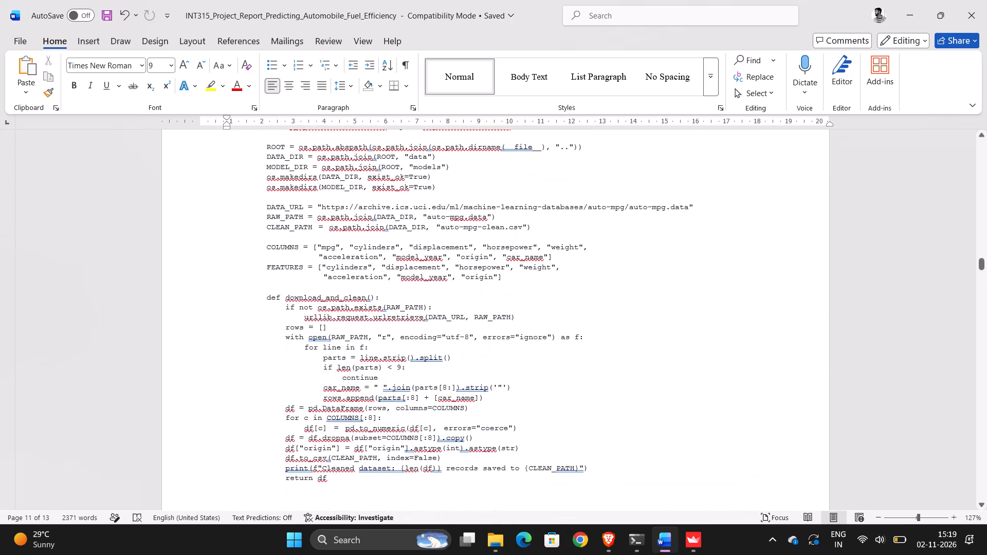
scroll(412, 414, up, 14)
scroll(806, 312, up, 10)
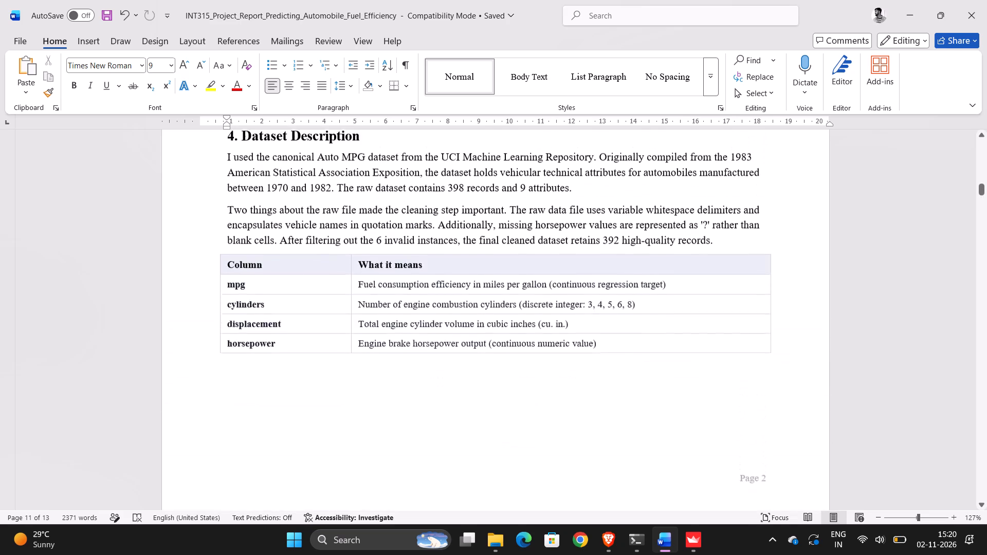
scroll(806, 312, up, 15)
scroll(806, 312, down, 2)
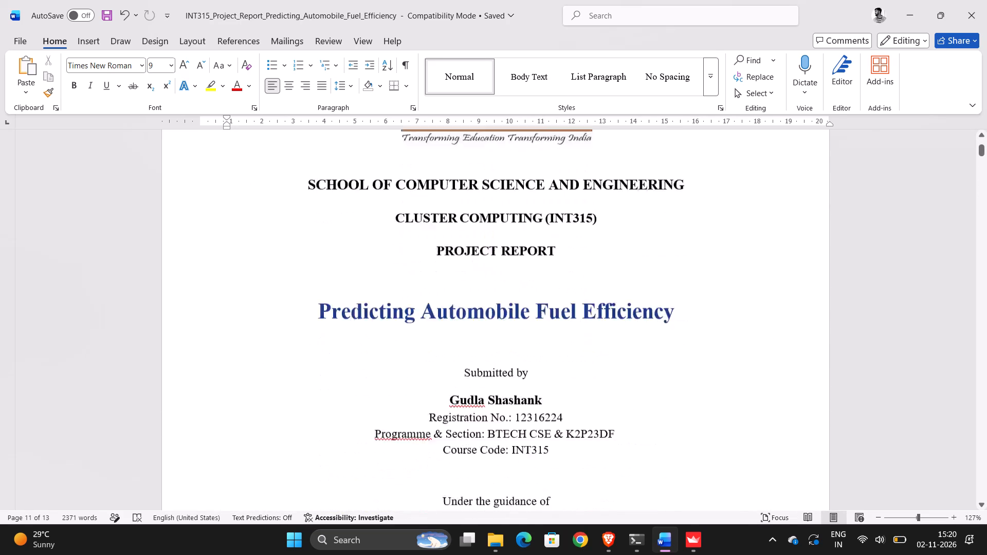
scroll(806, 312, down, 1)
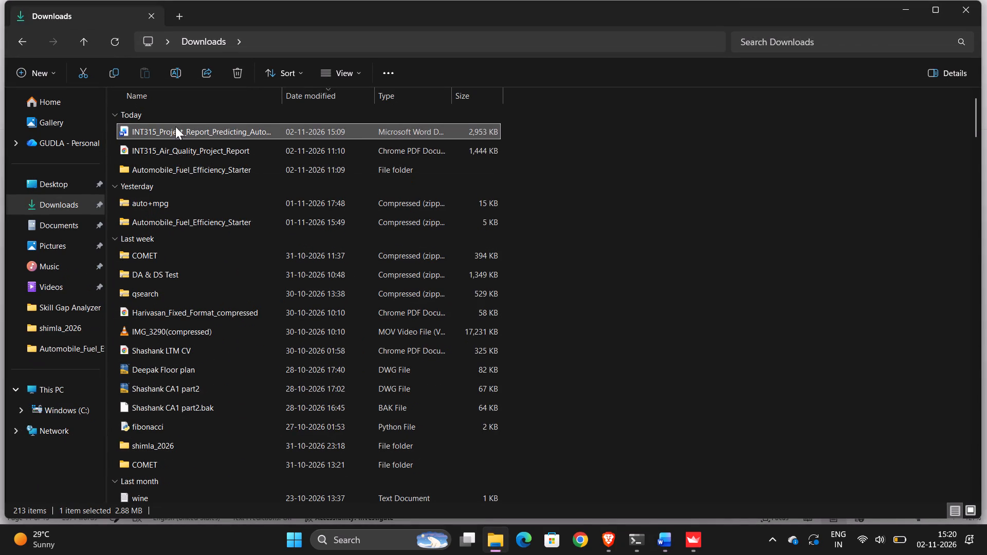
Open the INT315_Air_Quality_Project_Report PDF from Downloads and examine its cover page, dataset, tools and methodology sections as a reference.
double_click(192, 150)
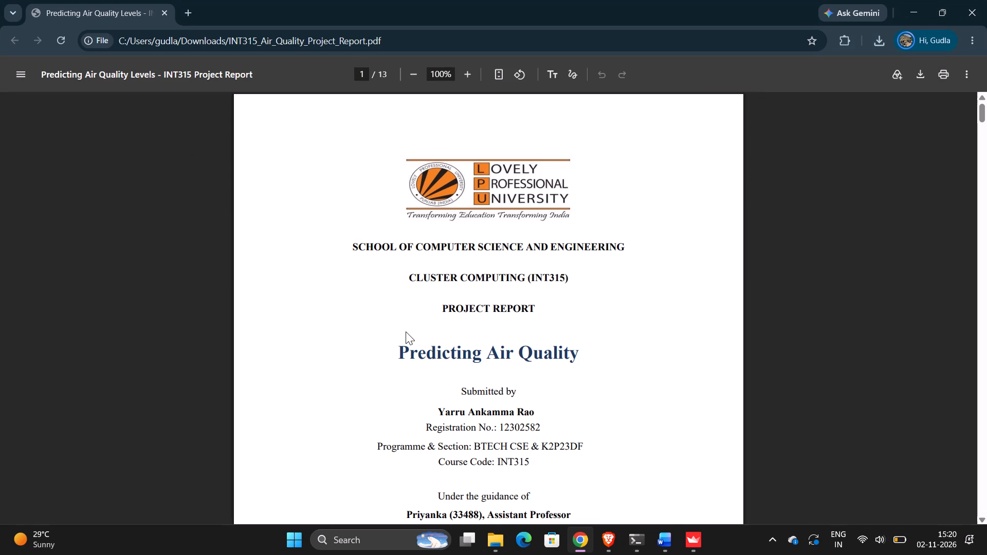
scroll(406, 331, down, 1)
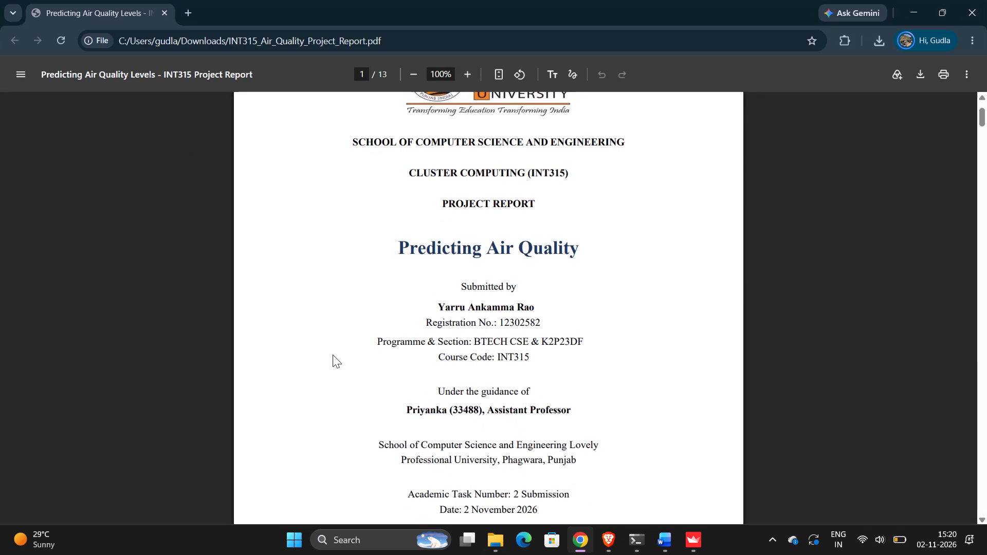
scroll(282, 288, down, 1)
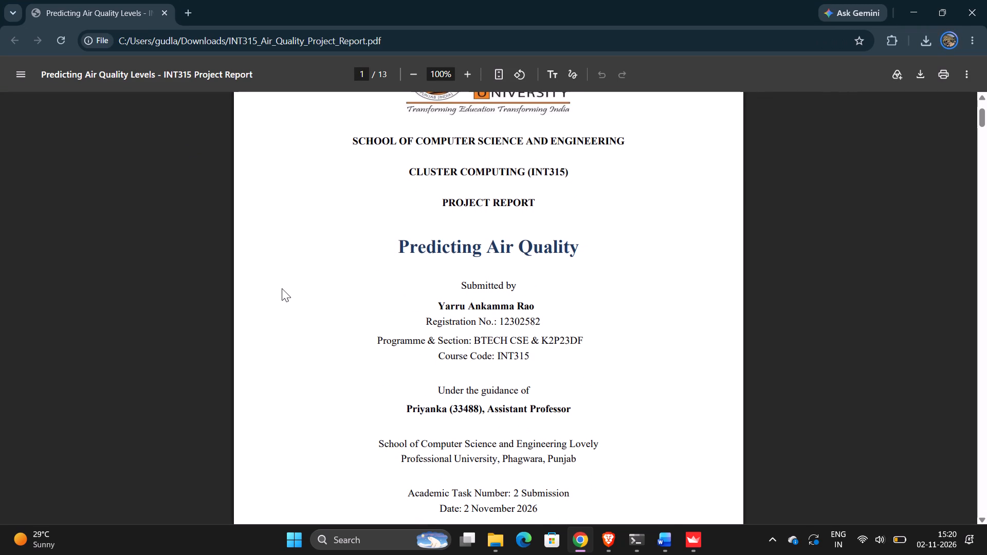
scroll(282, 288, down, 2)
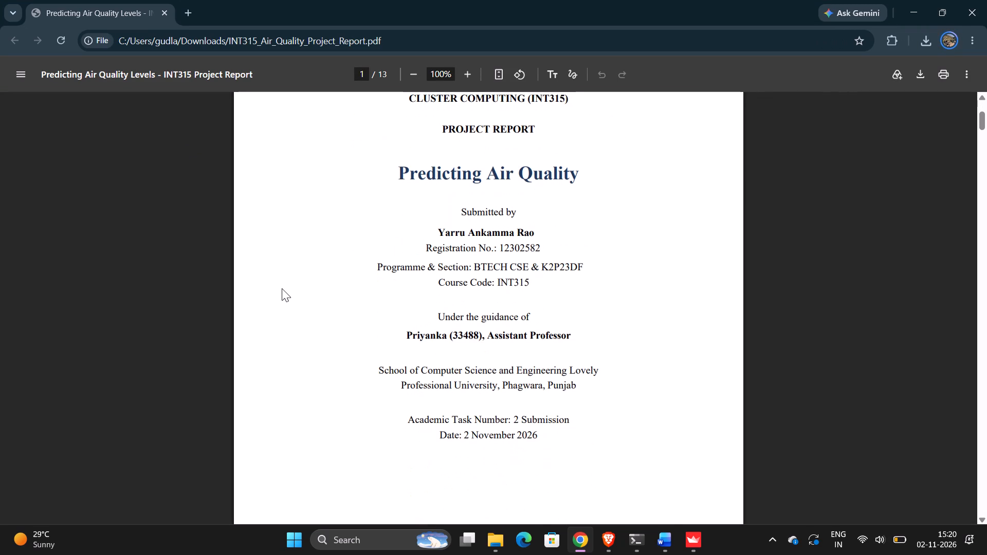
scroll(282, 288, down, 2)
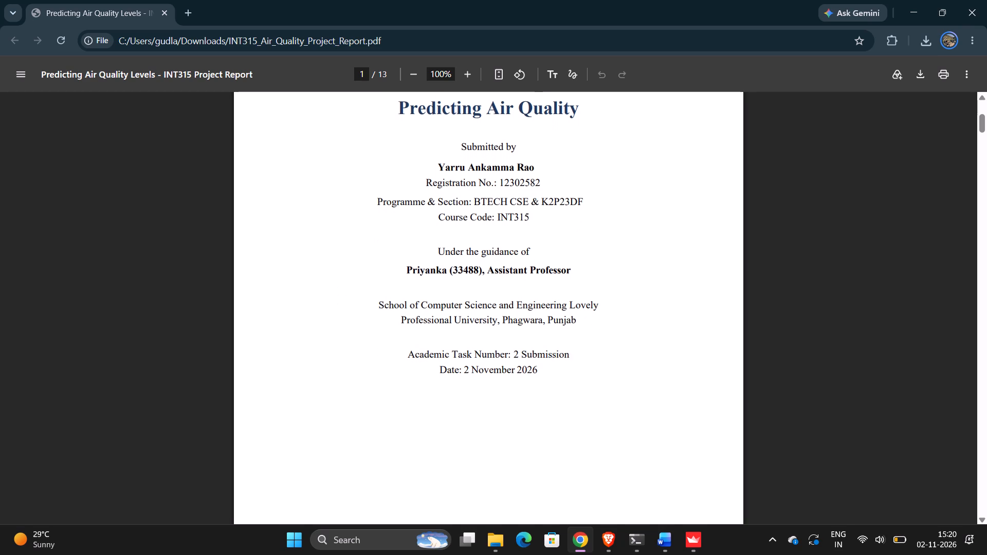
scroll(392, 293, up, 6)
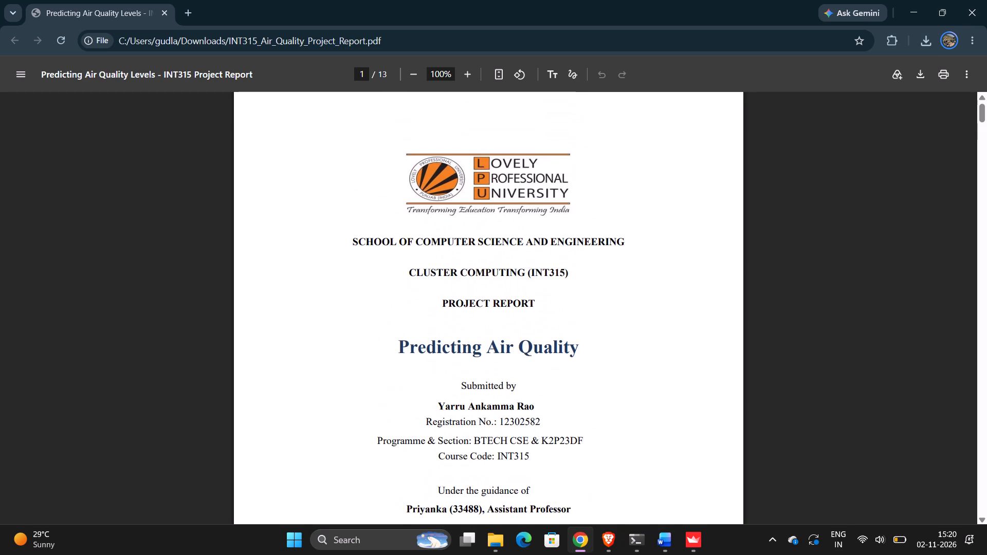
scroll(392, 293, down, 5)
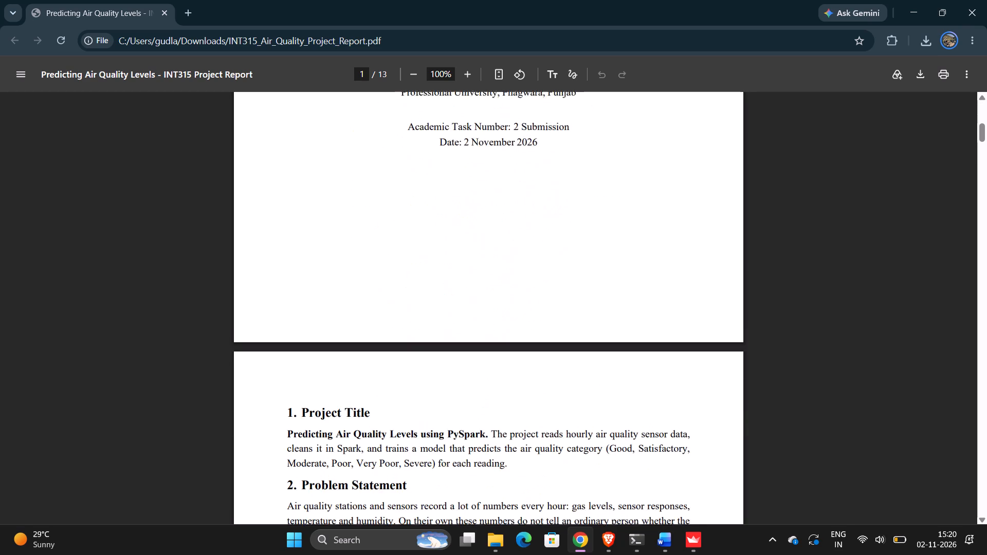
scroll(392, 293, down, 8)
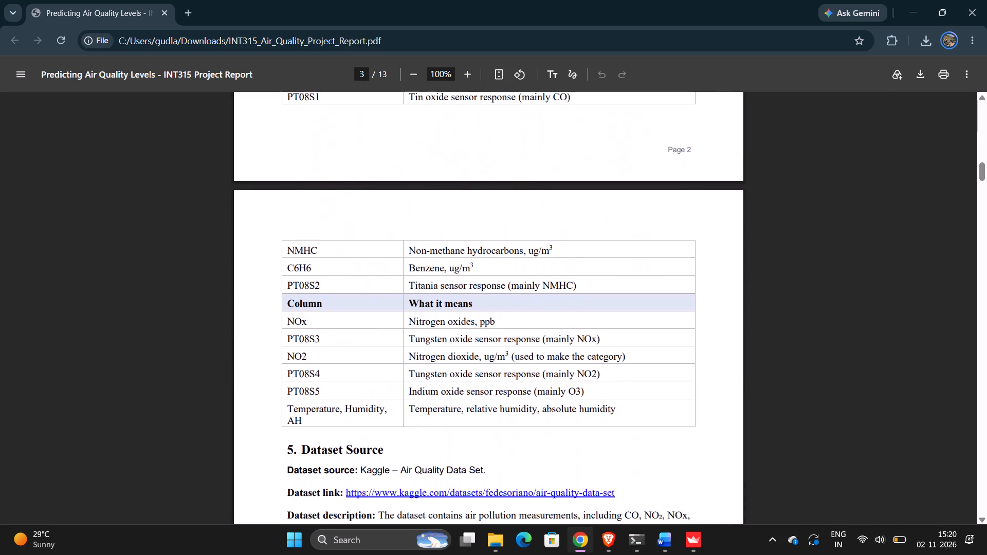
scroll(392, 293, down, 5)
scroll(392, 293, up, 1)
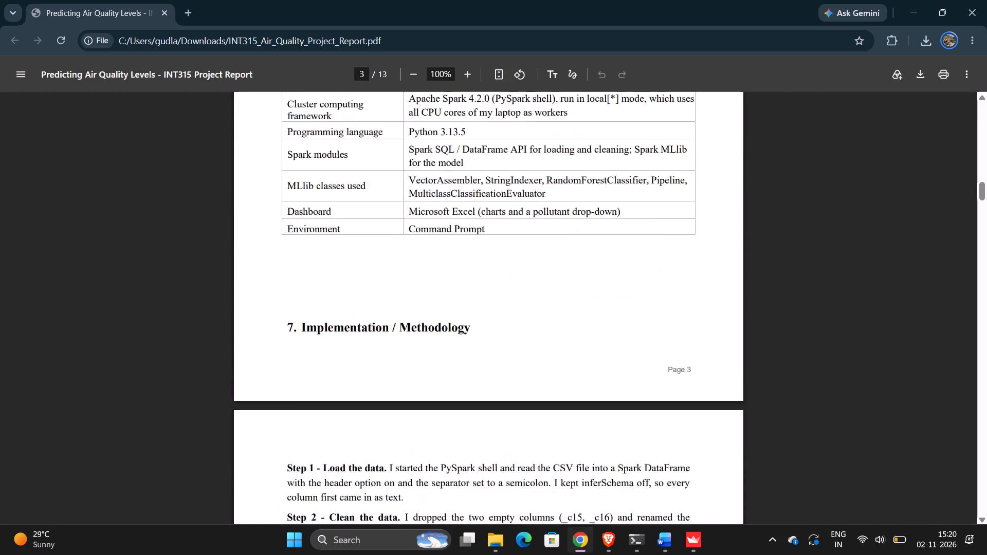
scroll(392, 293, up, 1)
scroll(392, 293, down, 2)
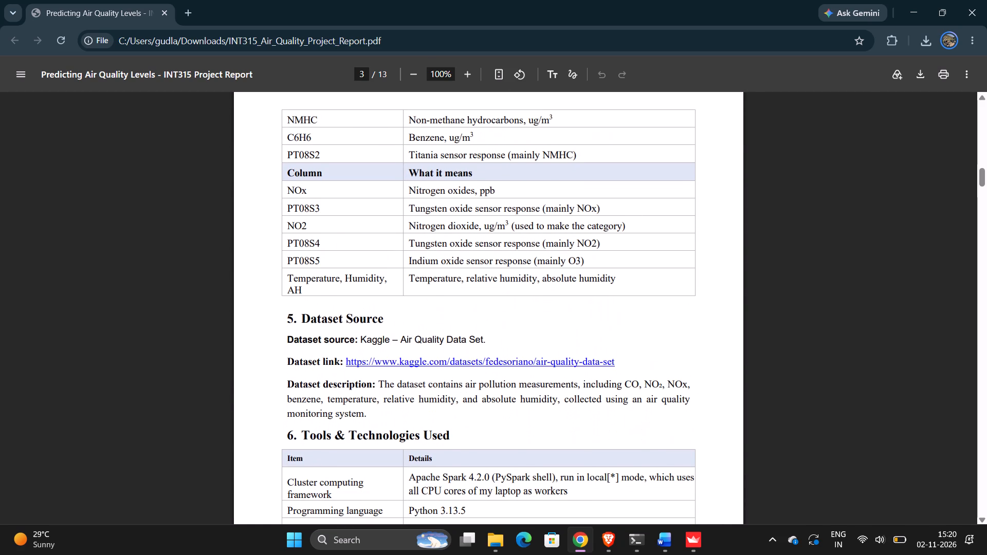
Switch to the Word report and review its dataset column table, Dataset Source section and Tools & Technologies Used table.
scroll(392, 293, down, 4)
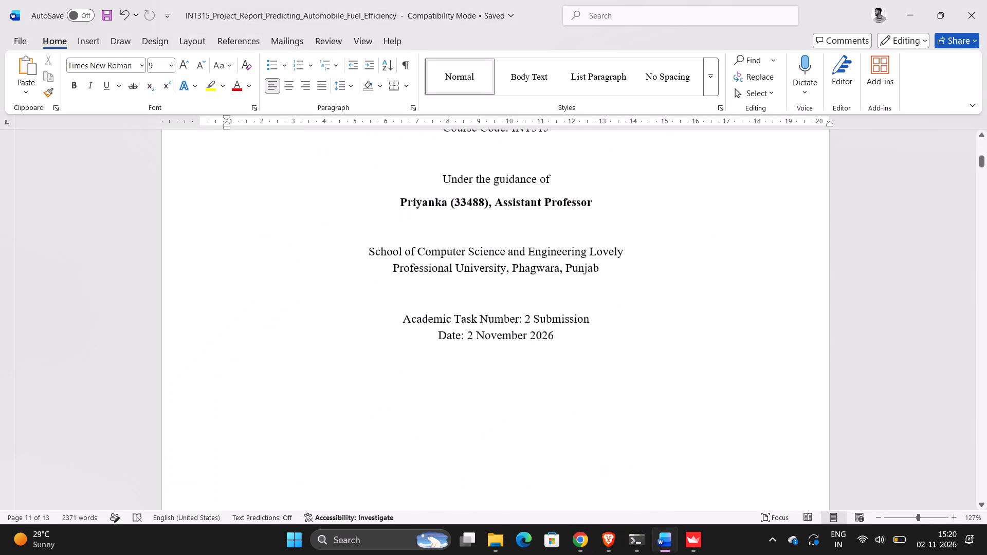
scroll(392, 293, down, 9)
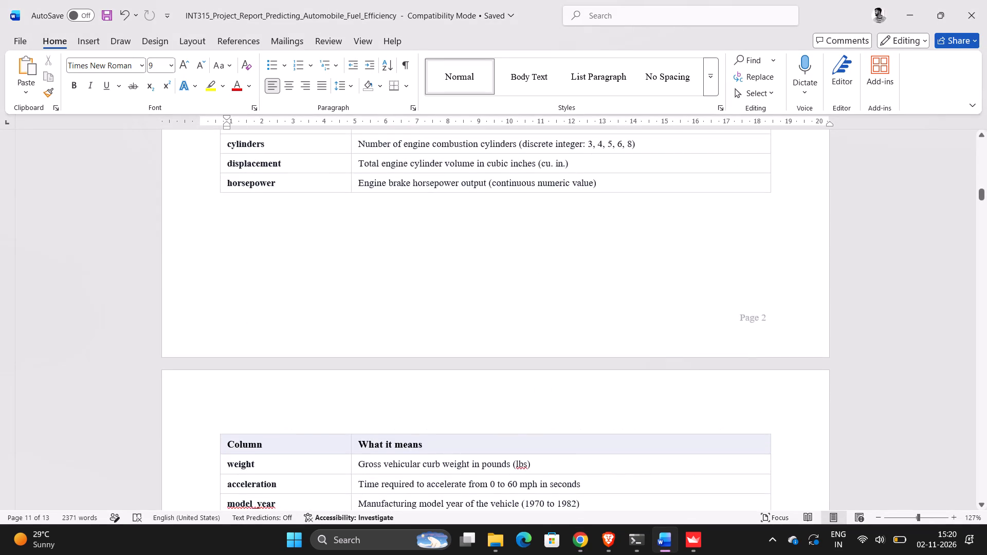
scroll(392, 293, down, 6)
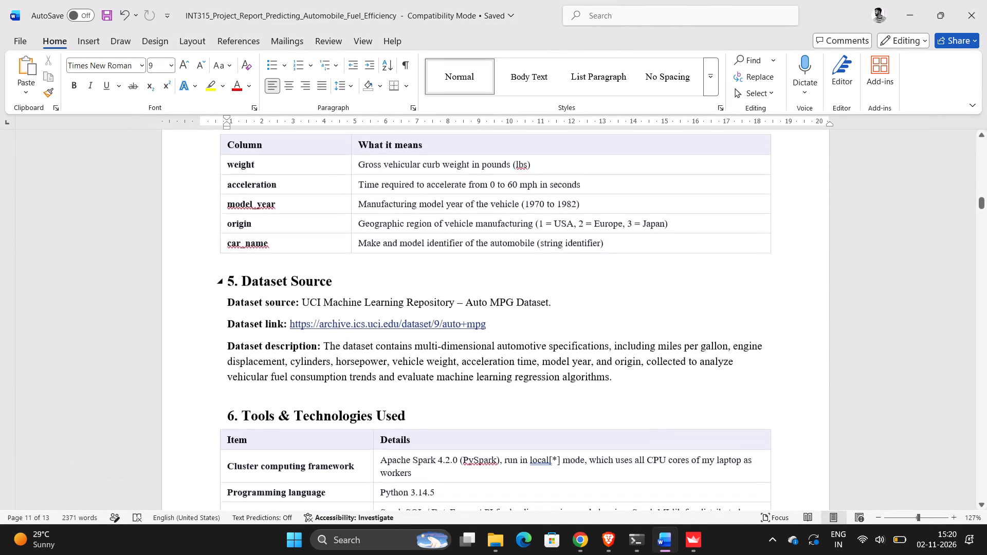
scroll(392, 293, down, 2)
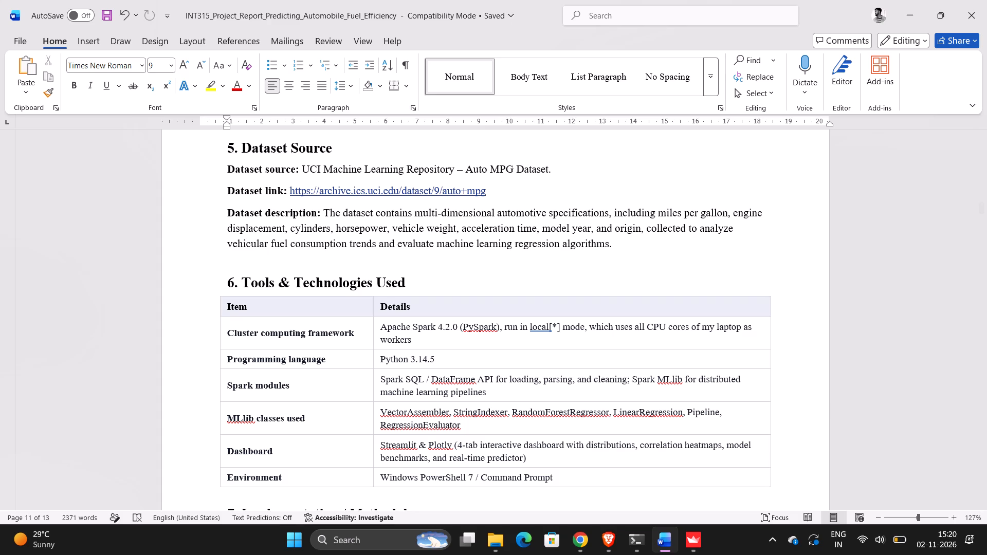
Follow the Auto MPG dataset link in the Dataset Source section to check its web page, and close that page.
click(396, 190)
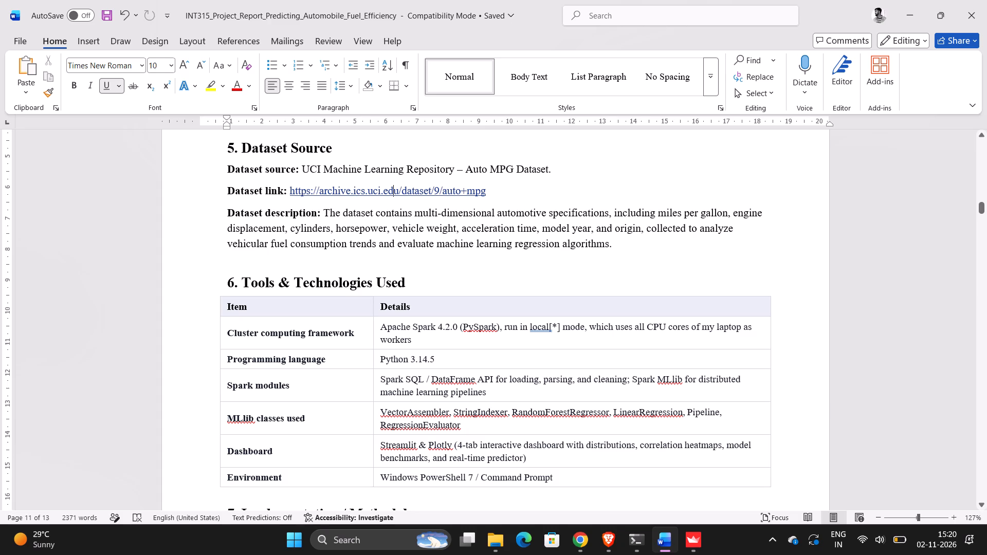
ctrl+click(396, 190)
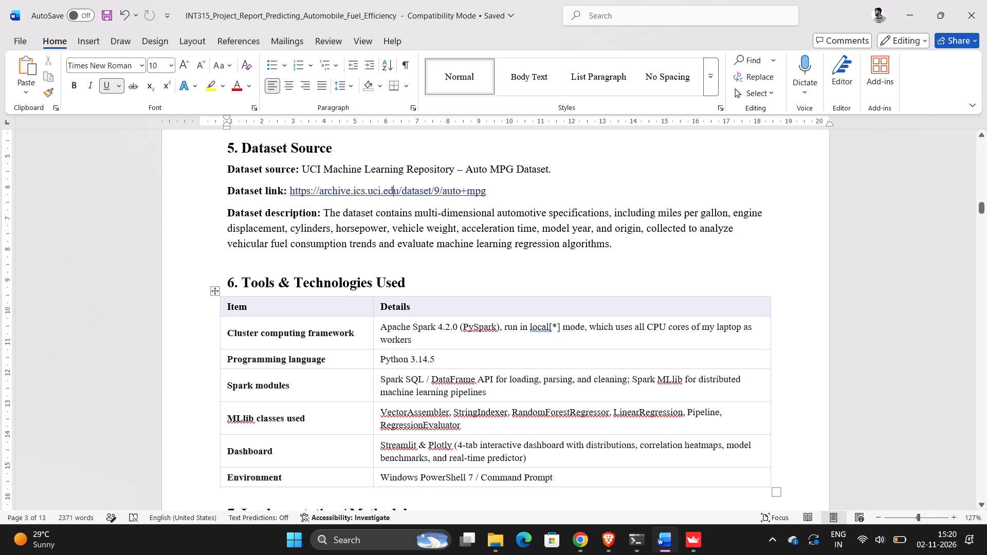
ctrl+click(401, 189)
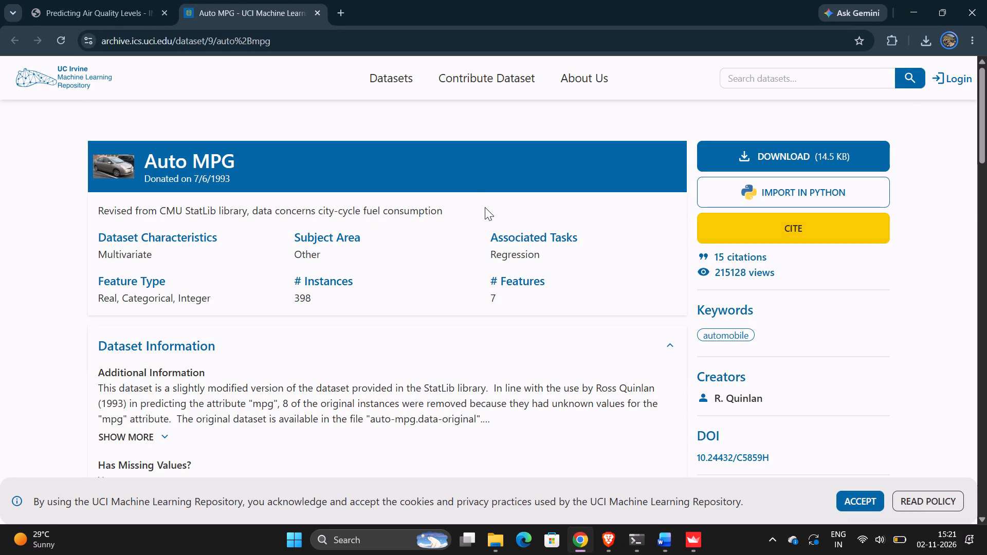
click(317, 11)
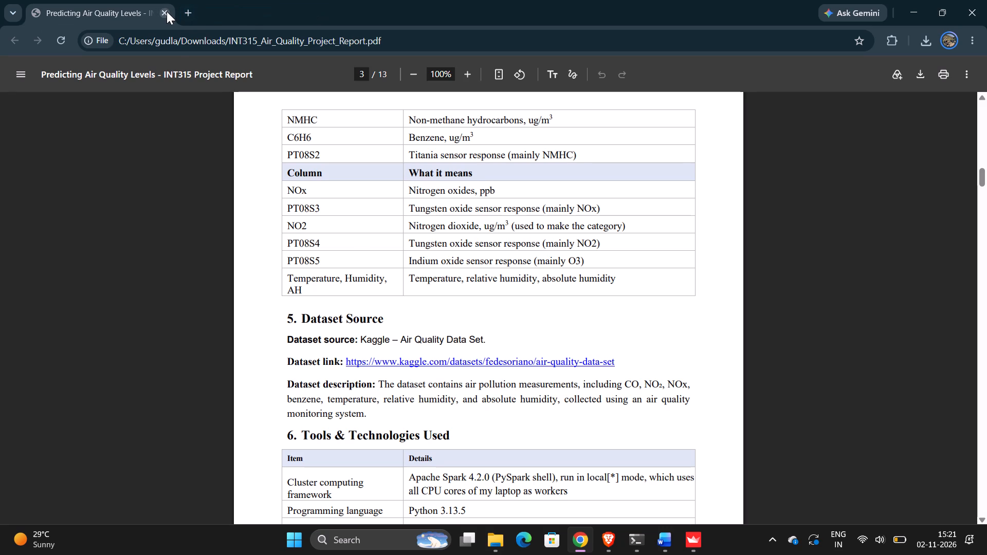
Examine the Tools & Technologies Used table and the start of the methodology in the Air Quality reference PDF.
scroll(495, 382, down, 4)
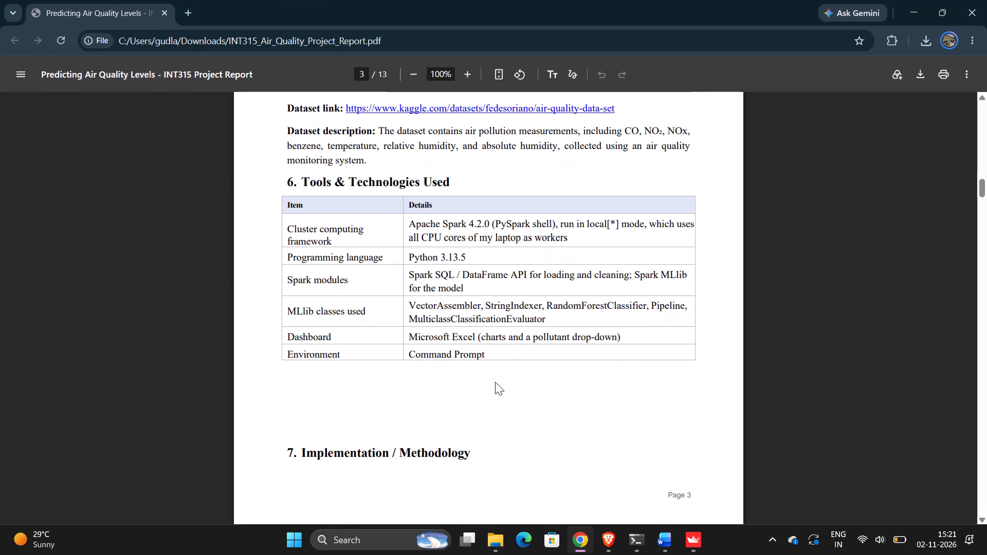
scroll(495, 382, down, 1)
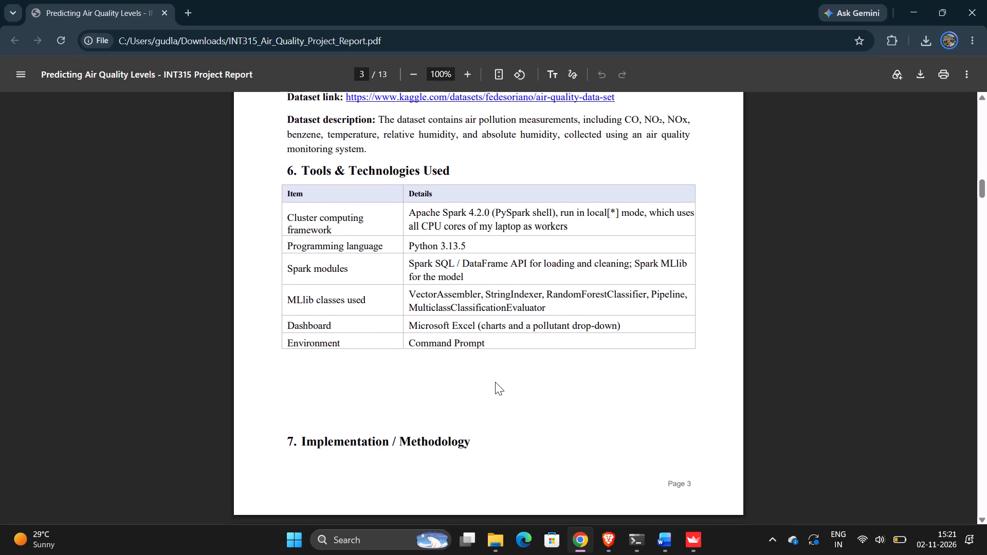
scroll(495, 382, down, 3)
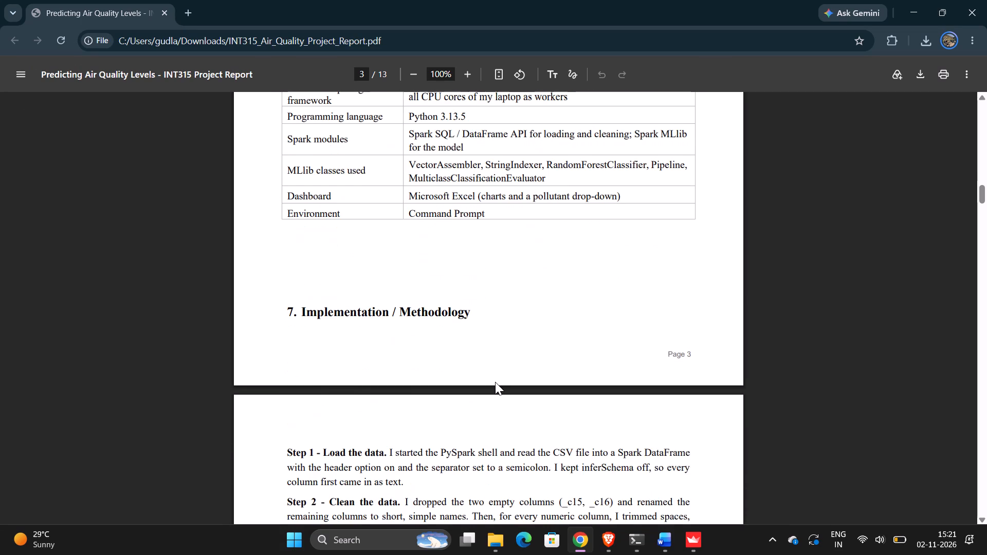
scroll(495, 382, down, 1)
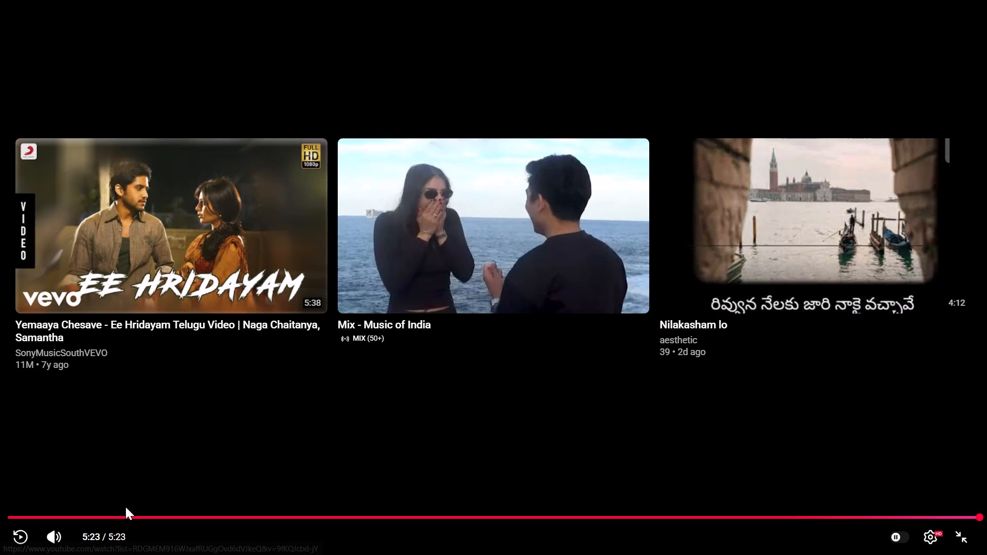
Switch to the Brave browser and play the suggested Mix - Music of India.
click(446, 236)
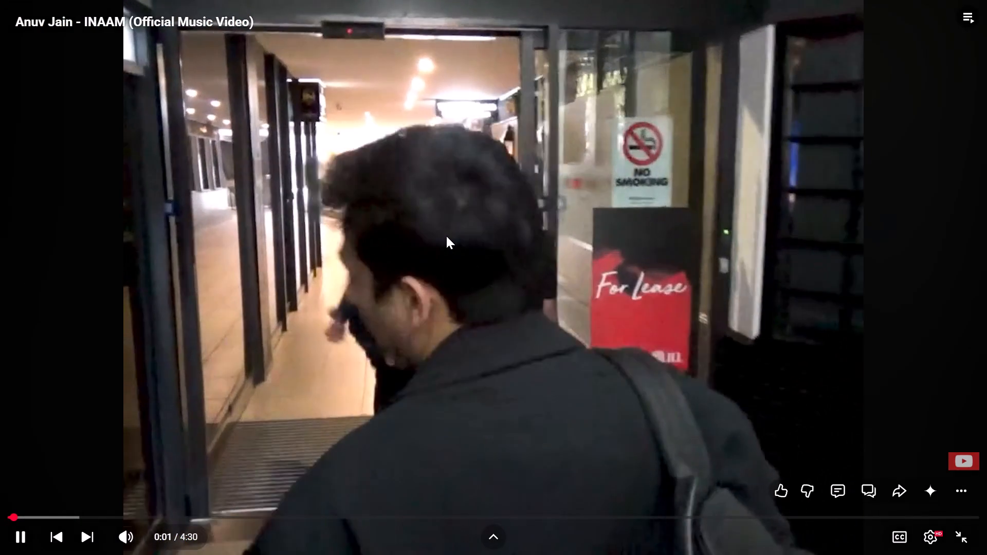
Browse the suggested videos beneath the playing music video.
scroll(446, 236, down, 4)
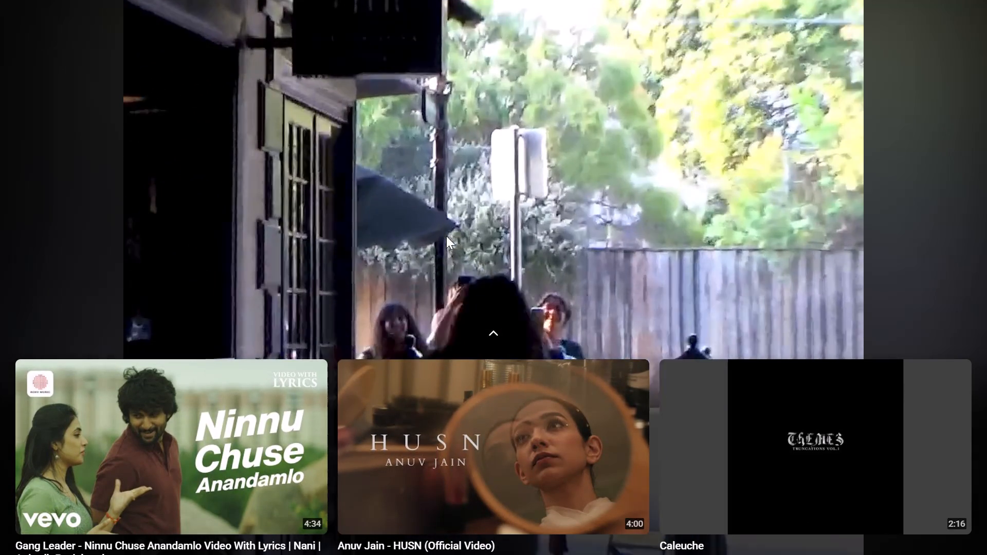
scroll(446, 236, down, 1)
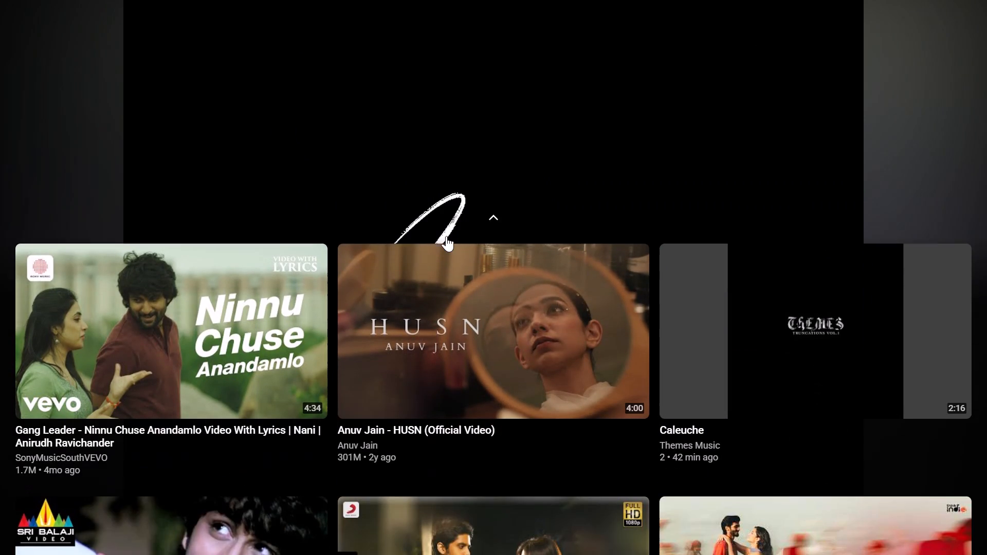
scroll(446, 236, down, 1)
scroll(486, 420, down, 5)
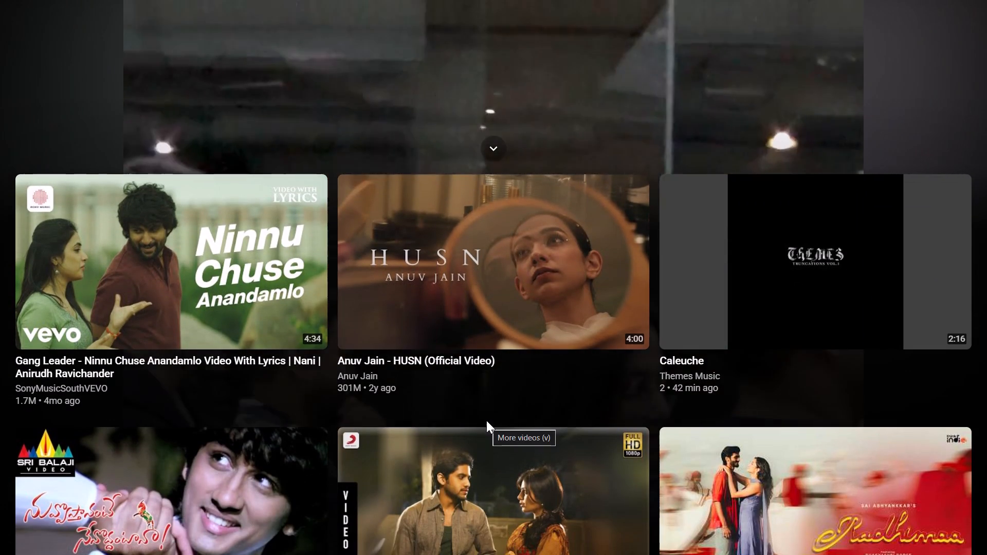
scroll(486, 420, down, 4)
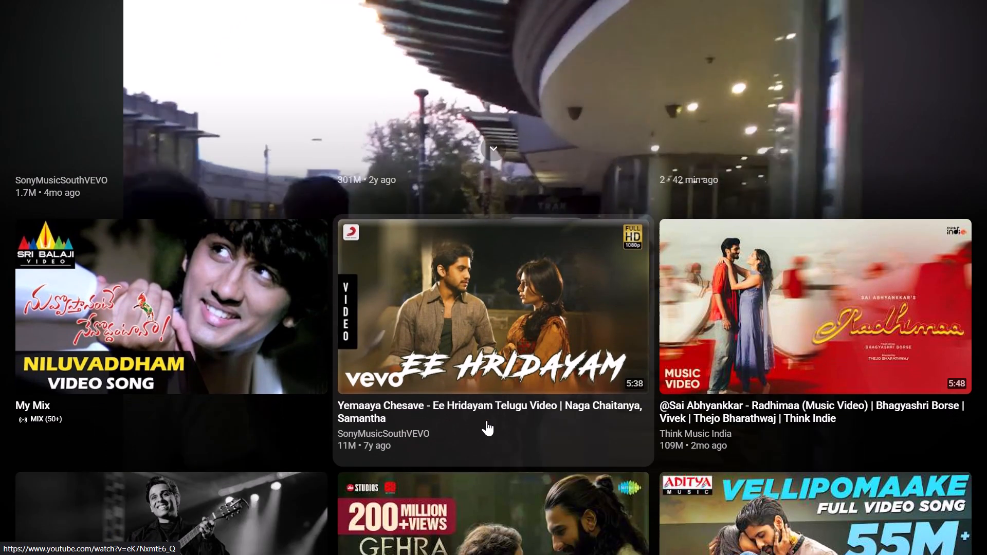
scroll(486, 420, down, 1)
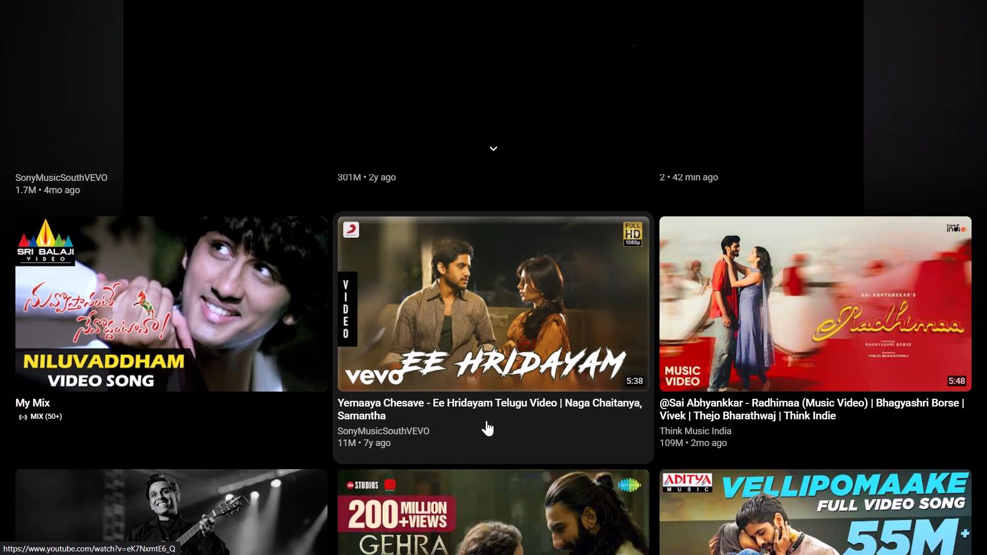
scroll(486, 420, down, 5)
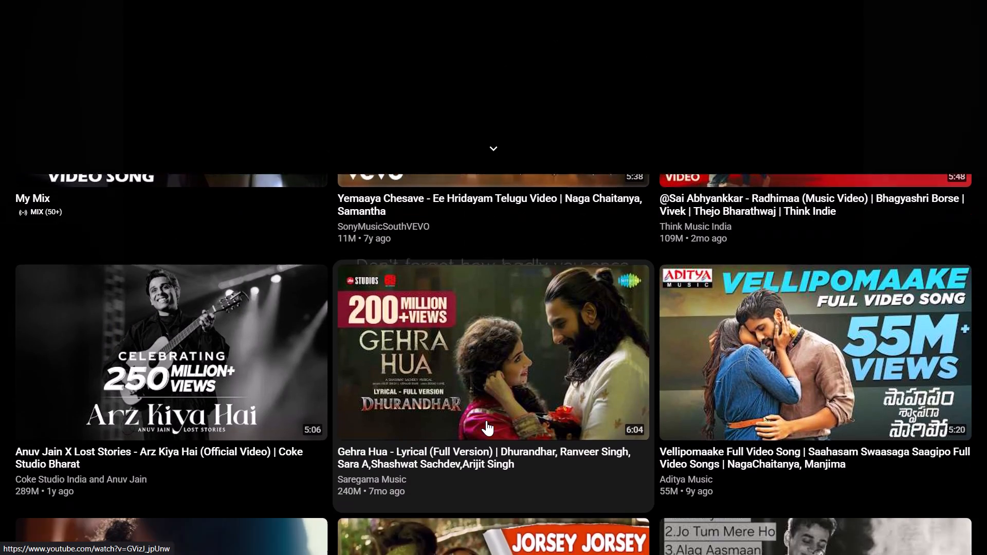
scroll(486, 420, down, 4)
scroll(486, 420, up, 1)
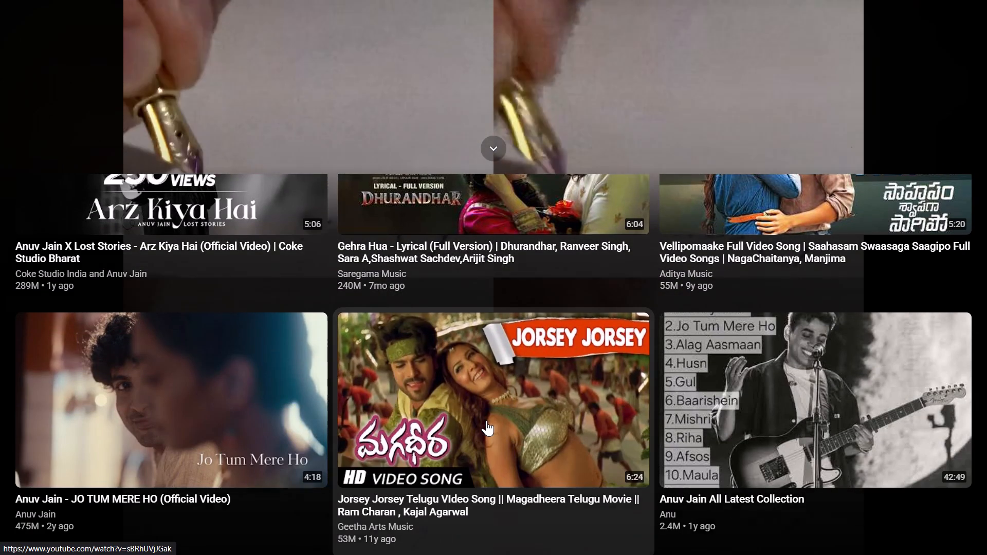
scroll(486, 420, up, 15)
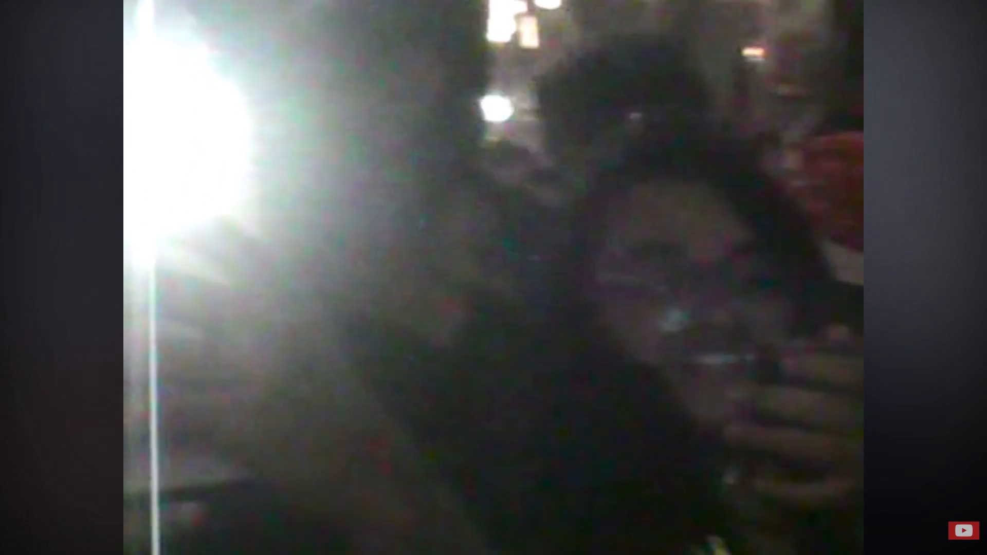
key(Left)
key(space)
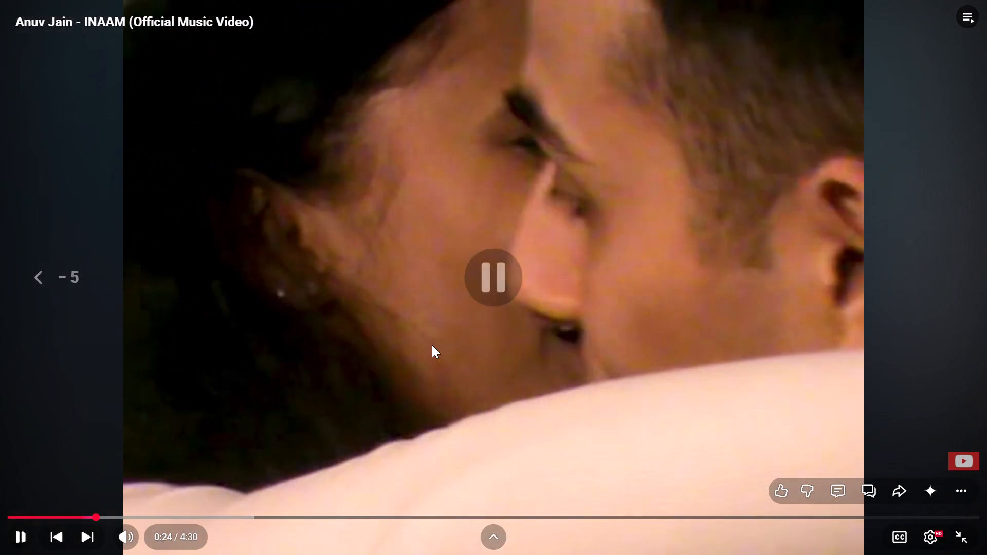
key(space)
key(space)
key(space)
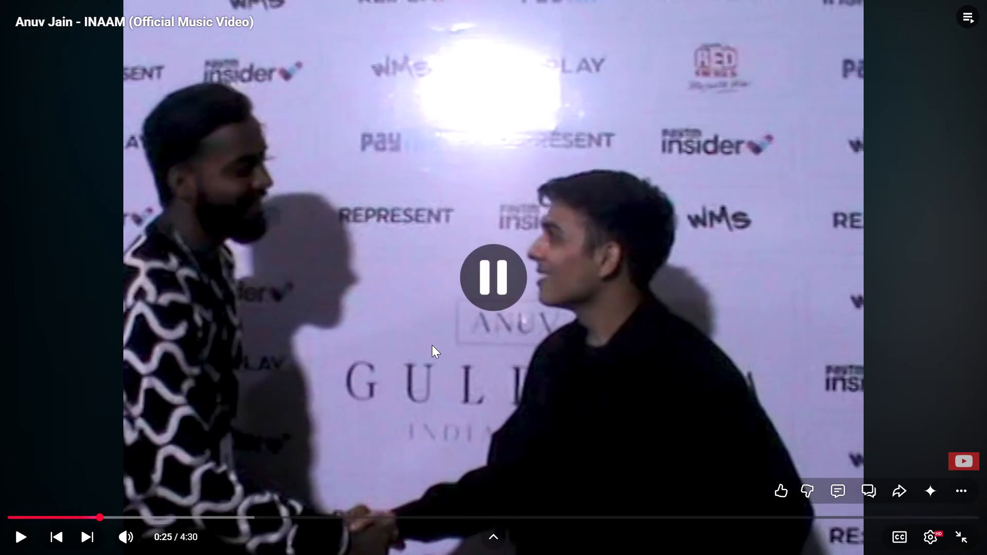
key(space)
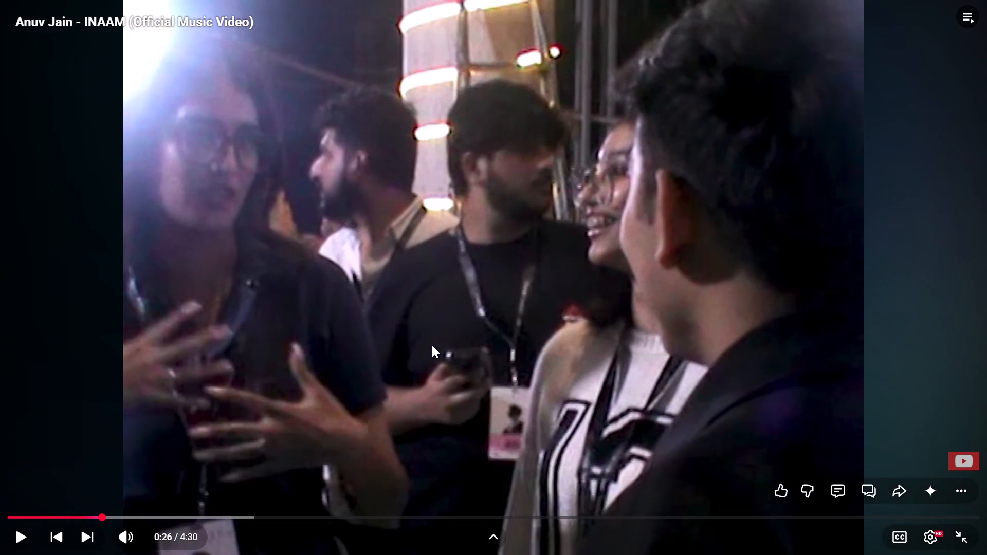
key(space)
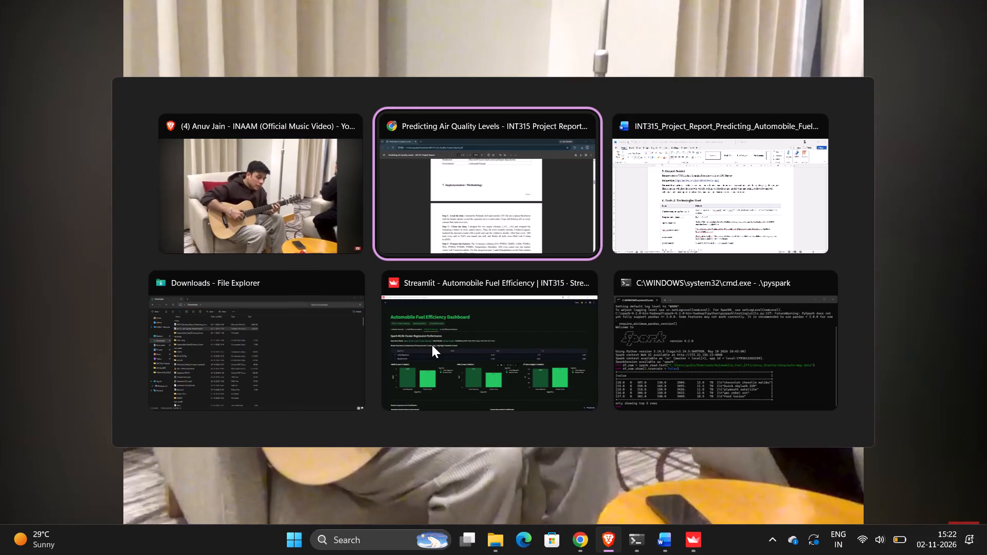
Return to the Air Quality reference PDF in Chrome and examine its opening sections, conclusion and results discussion with the category table.
scroll(583, 298, up, 7)
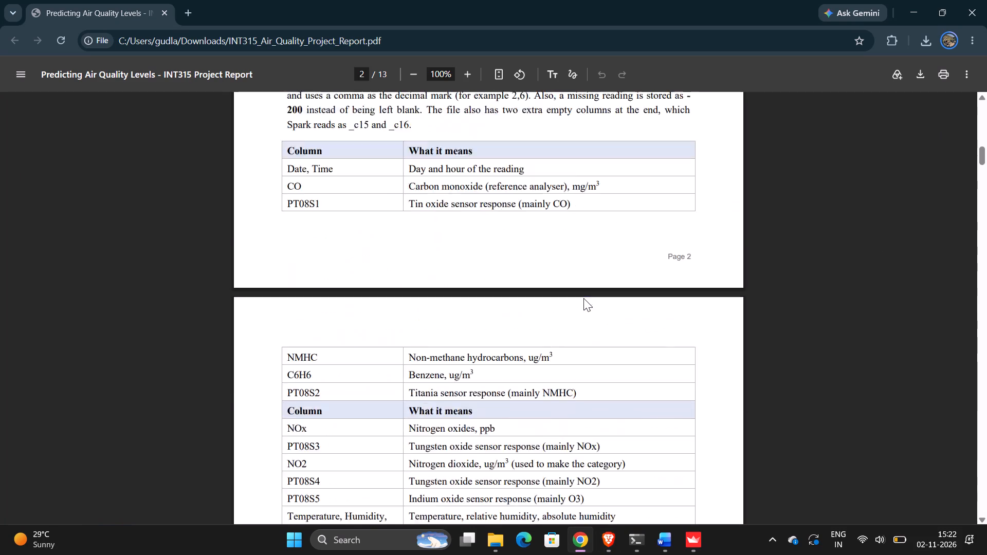
scroll(583, 298, up, 12)
scroll(583, 298, down, 5)
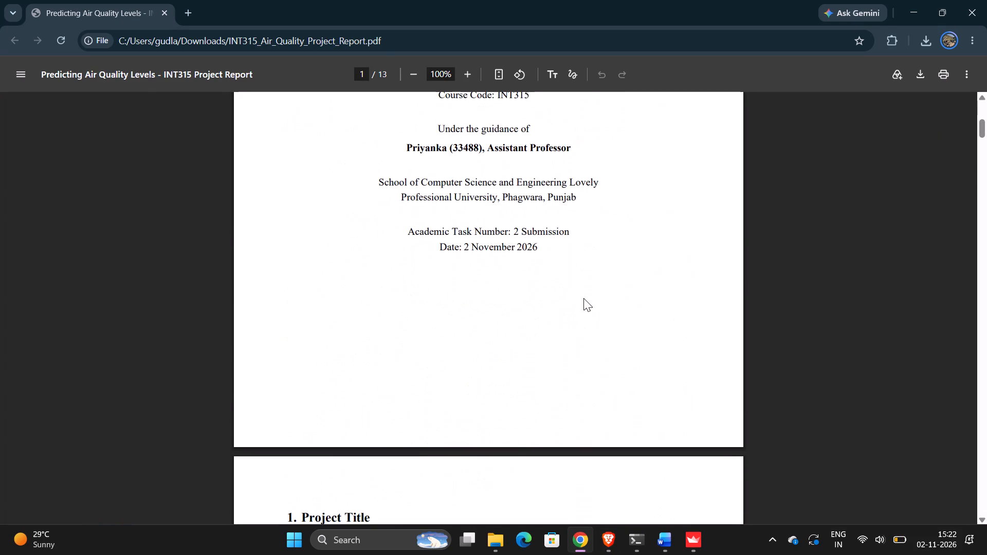
scroll(527, 411, down, 7)
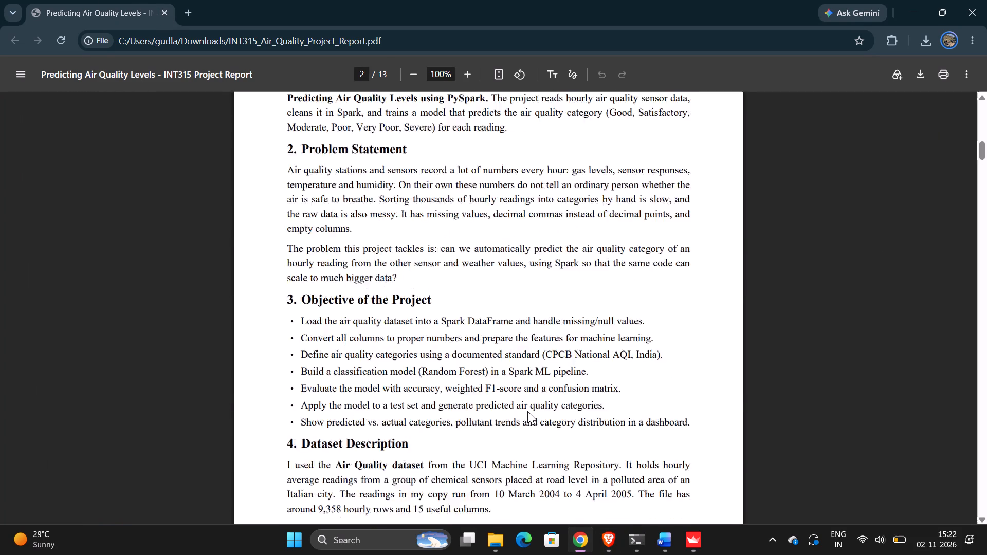
scroll(527, 411, down, 20)
scroll(527, 411, down, 11)
scroll(527, 411, up, 6)
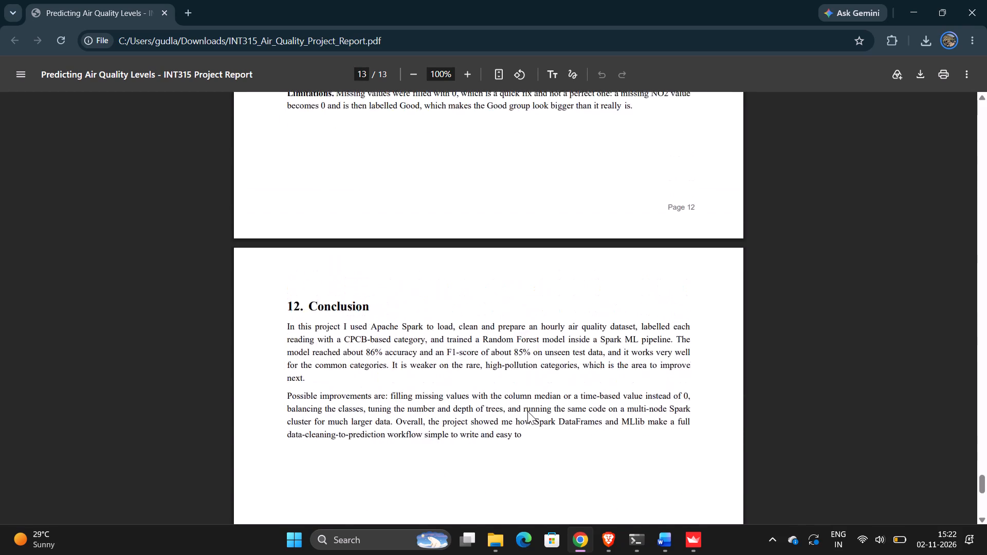
scroll(527, 411, up, 4)
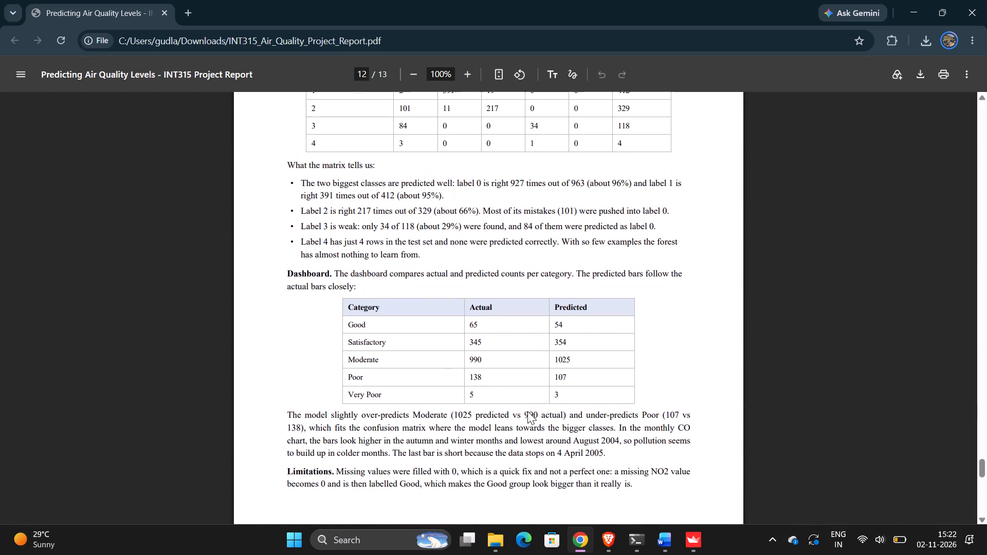
scroll(527, 411, up, 1)
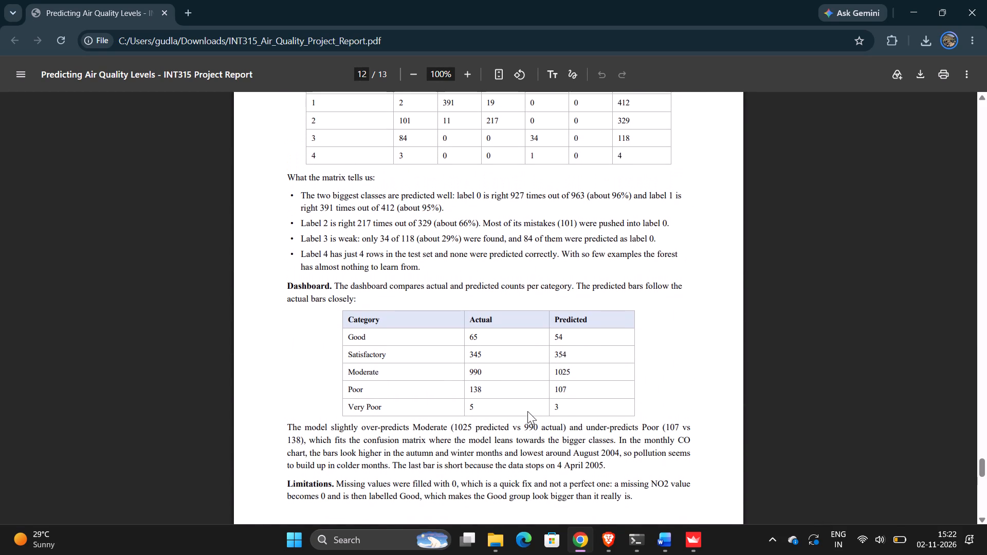
Switch to the Word report and recheck its methodology steps, tools table and dataset source against the reference report.
scroll(527, 411, down, 7)
scroll(527, 411, up, 1)
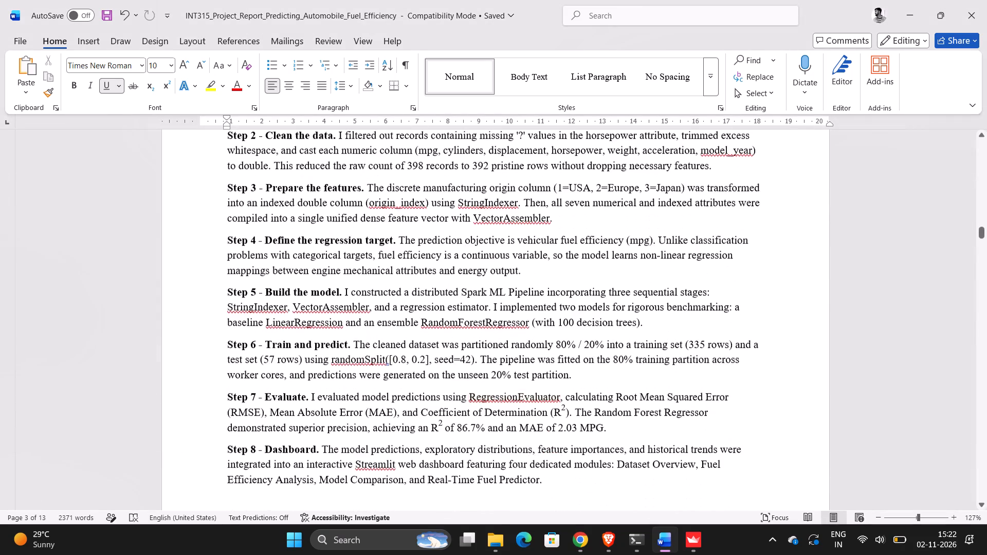
scroll(527, 411, up, 1)
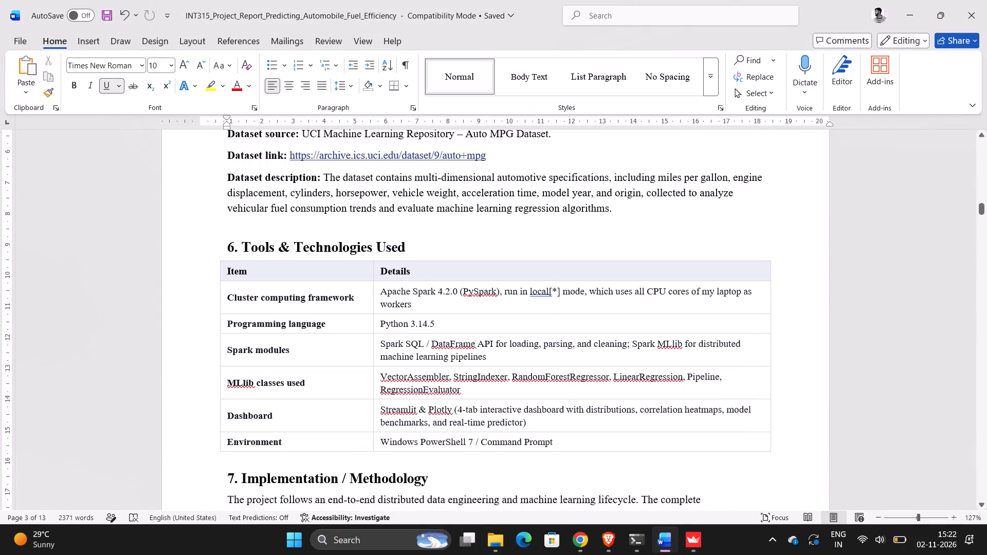
scroll(527, 411, up, 2)
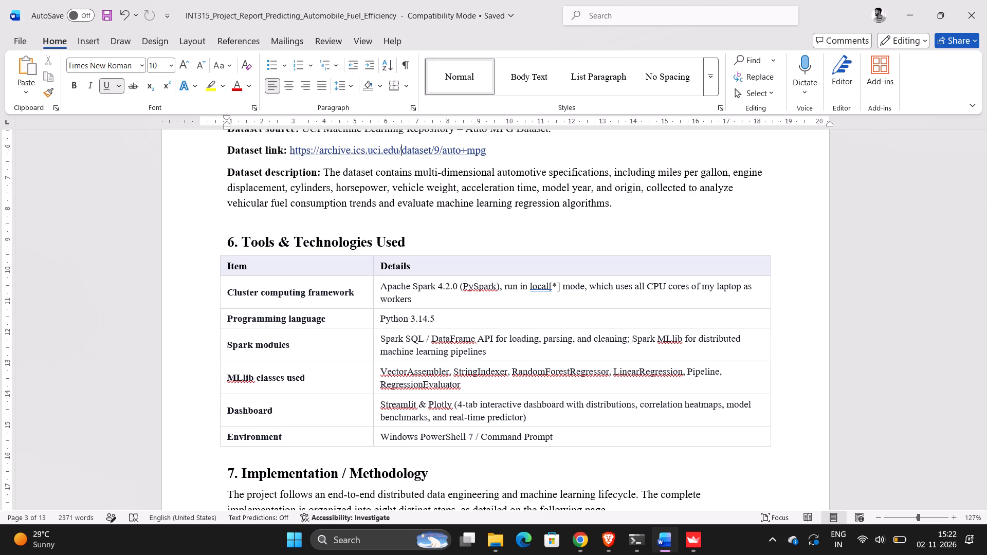
scroll(527, 411, down, 1)
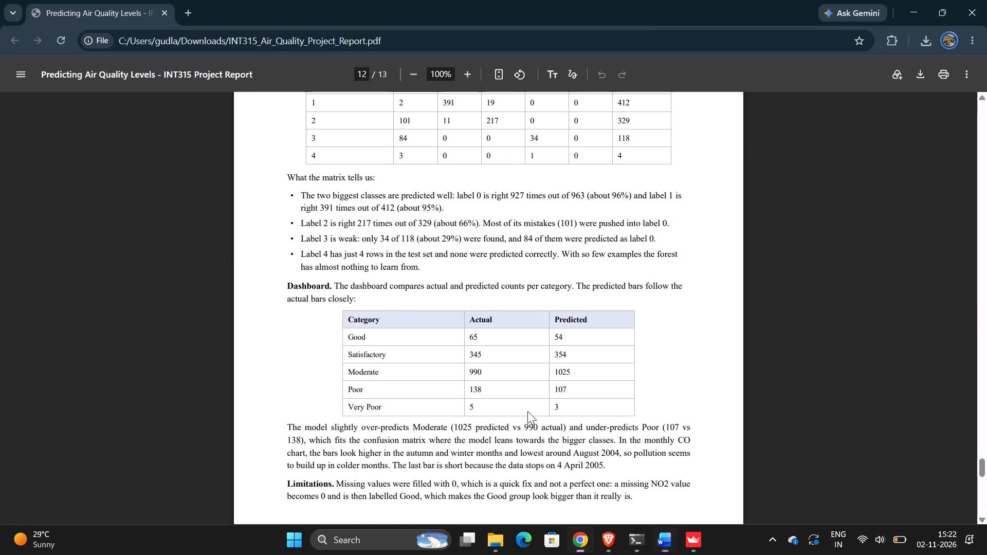
Look back through the Air Quality reference report's output screenshots and code to its problem statement, objectives and dataset description.
scroll(527, 411, up, 15)
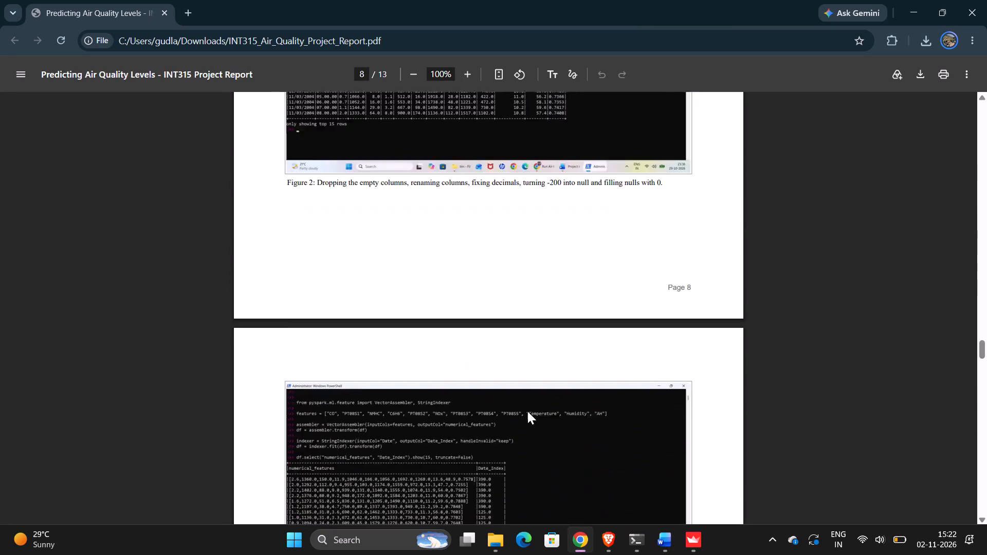
scroll(527, 411, up, 10)
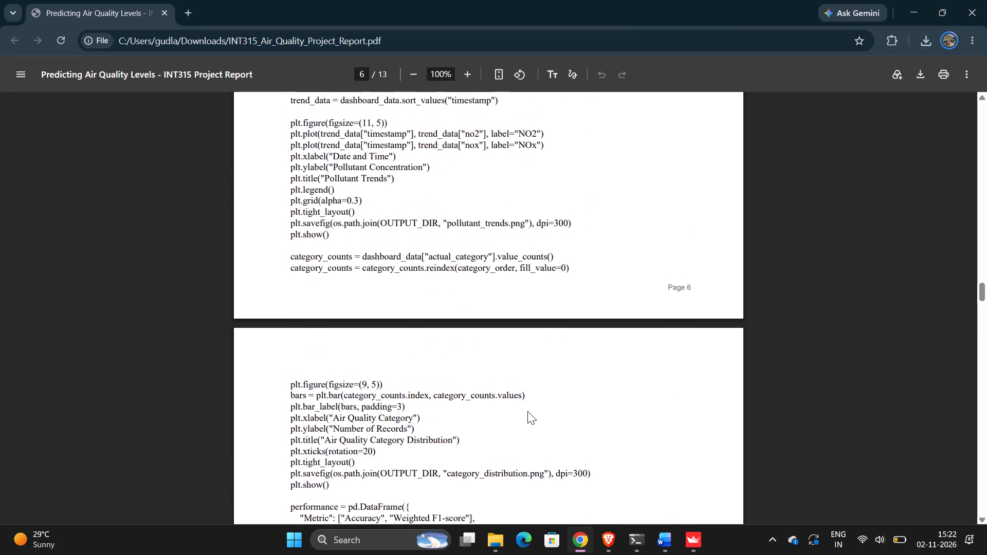
scroll(527, 411, up, 9)
scroll(527, 411, down, 1)
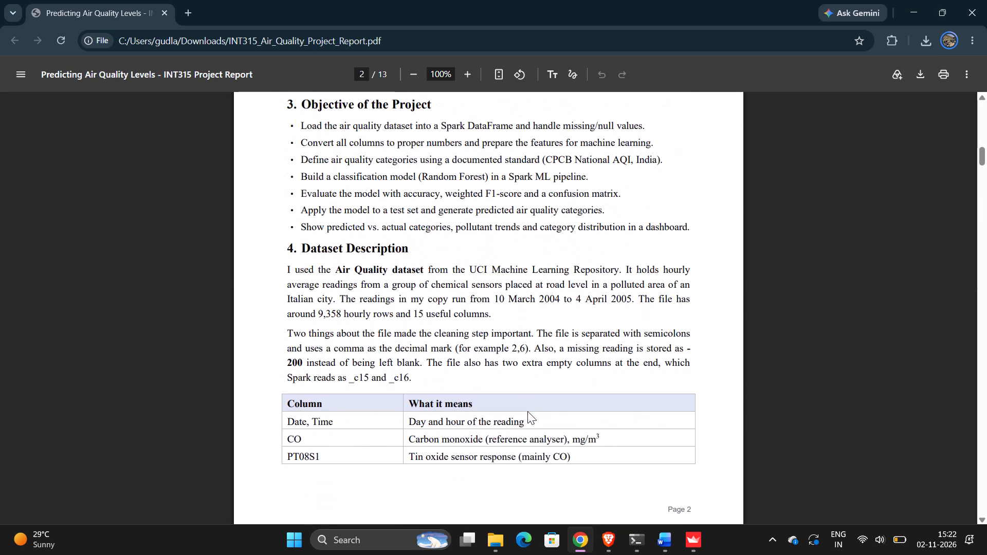
scroll(527, 411, down, 1)
scroll(527, 411, up, 10)
scroll(527, 411, down, 7)
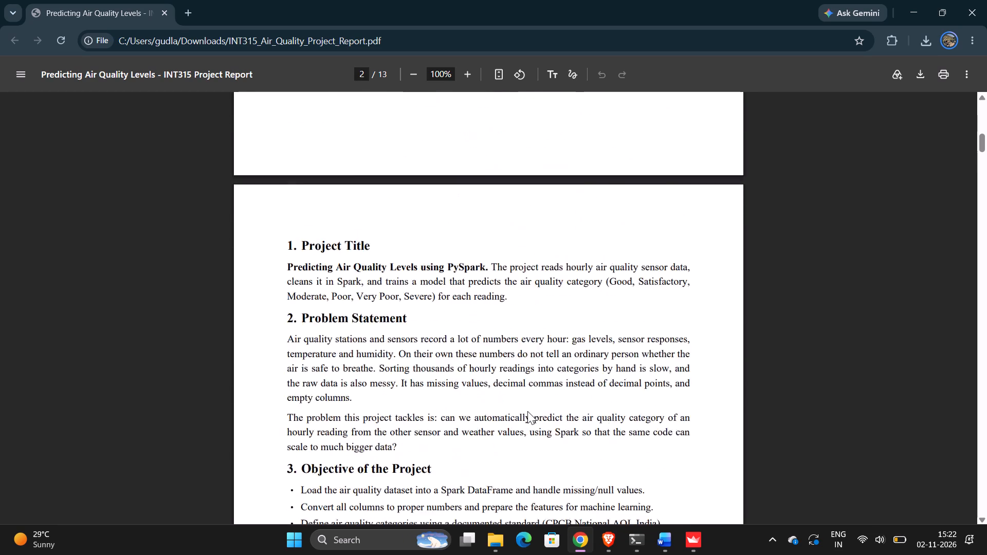
Examine the reference report's methodology, dashboard figure and result analysis tables, and recheck its dataset source and tools table.
scroll(527, 411, down, 10)
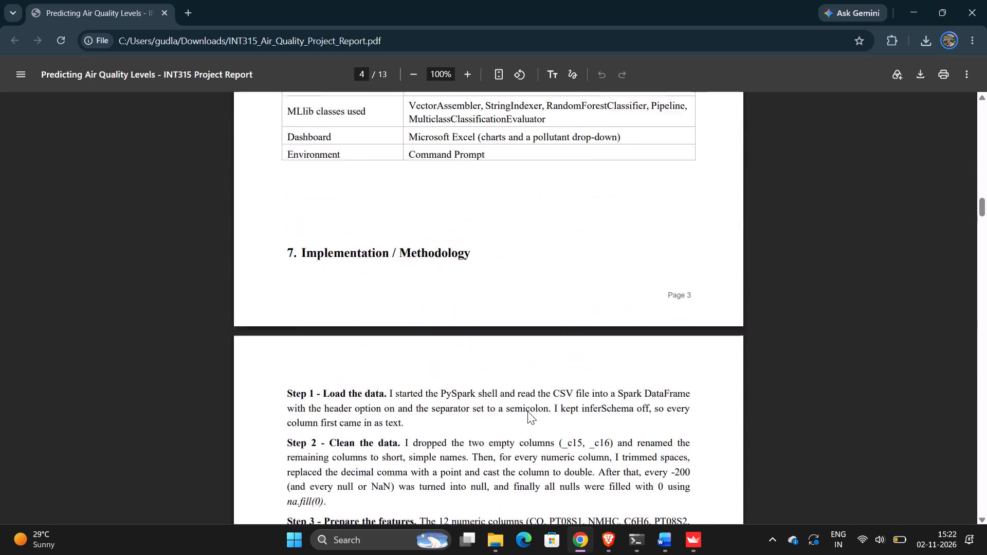
scroll(527, 411, down, 10)
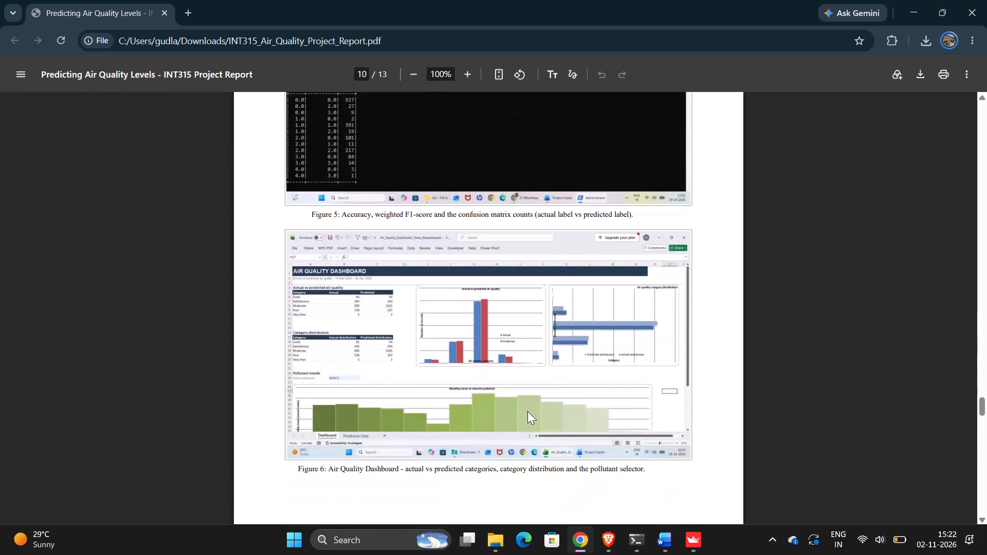
scroll(527, 411, down, 2)
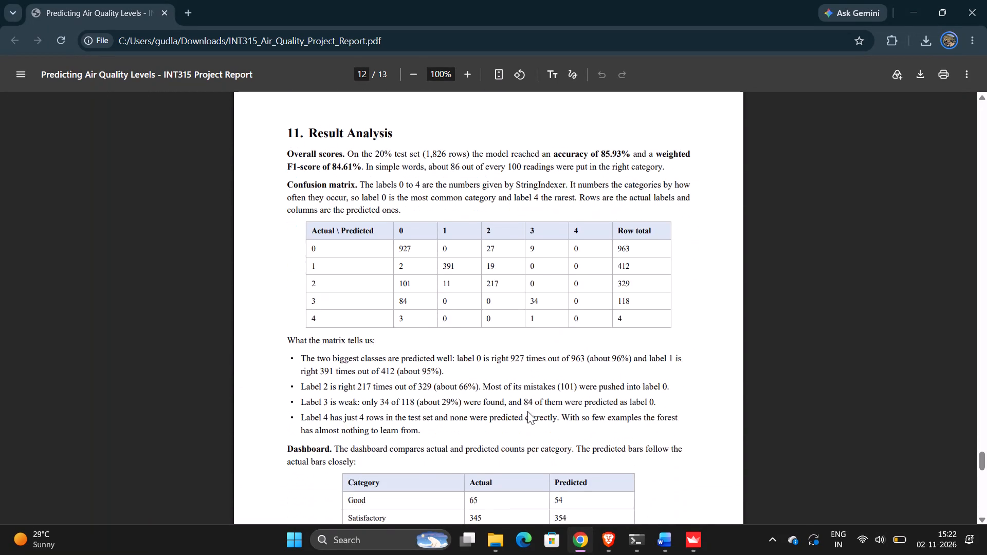
scroll(527, 411, down, 7)
scroll(527, 411, up, 9)
scroll(527, 411, down, 1)
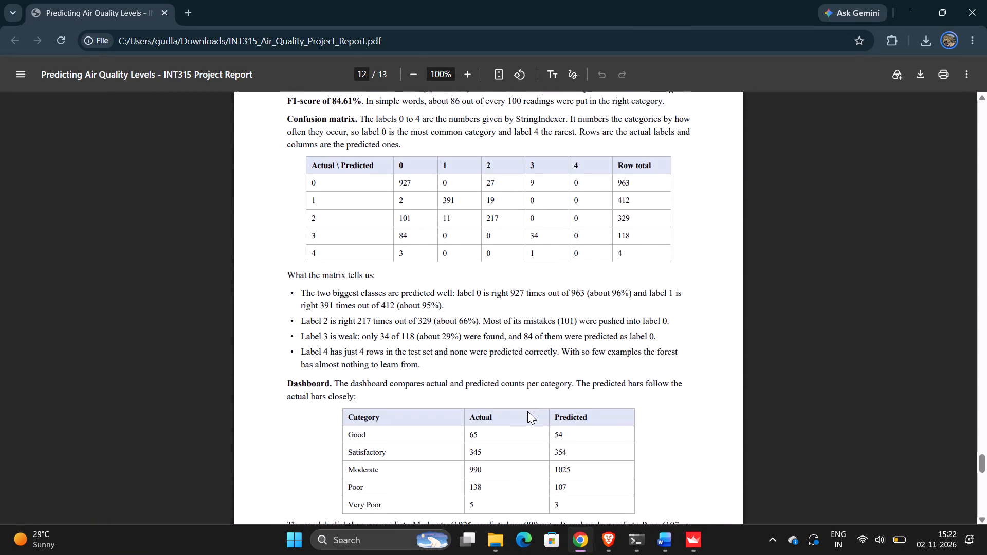
scroll(527, 411, down, 1)
scroll(527, 411, up, 15)
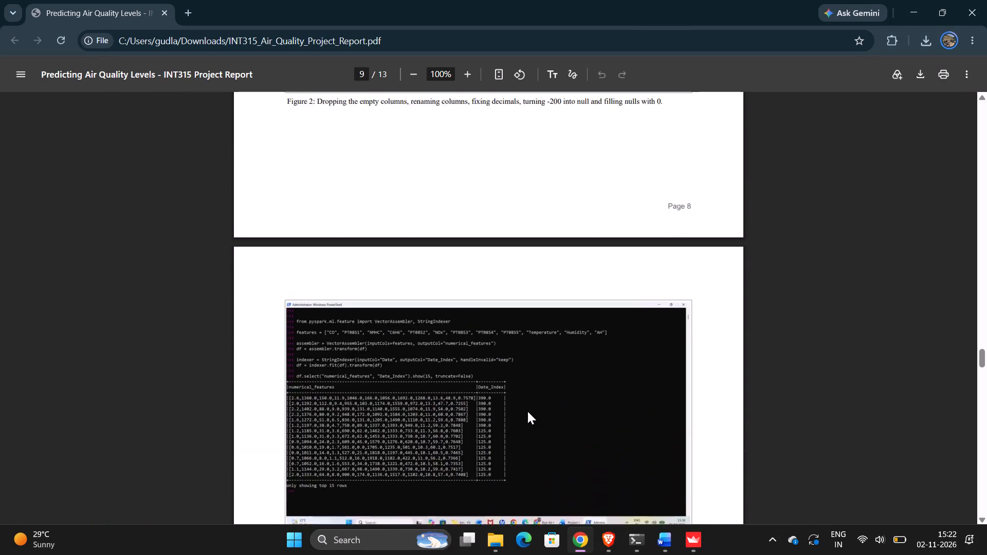
scroll(527, 411, up, 12)
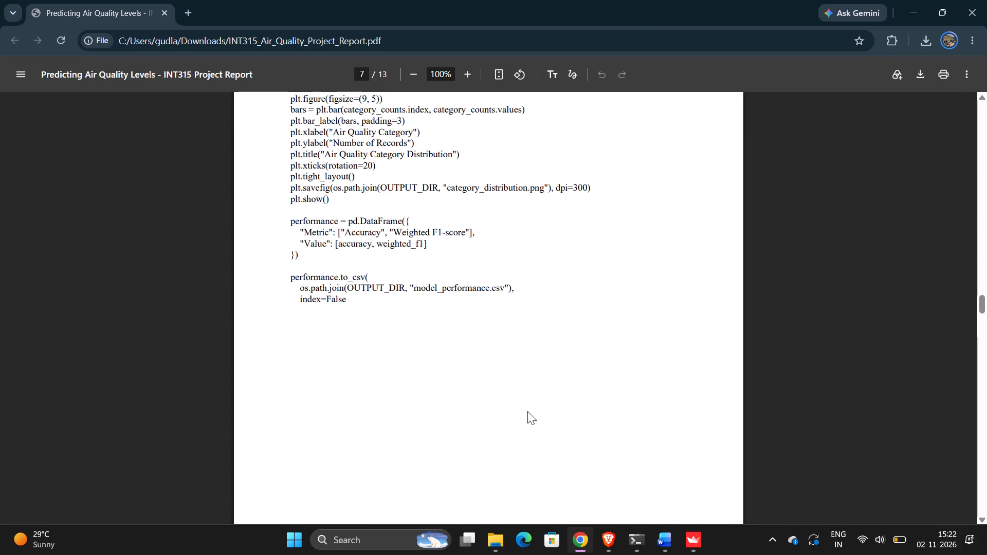
scroll(527, 411, up, 13)
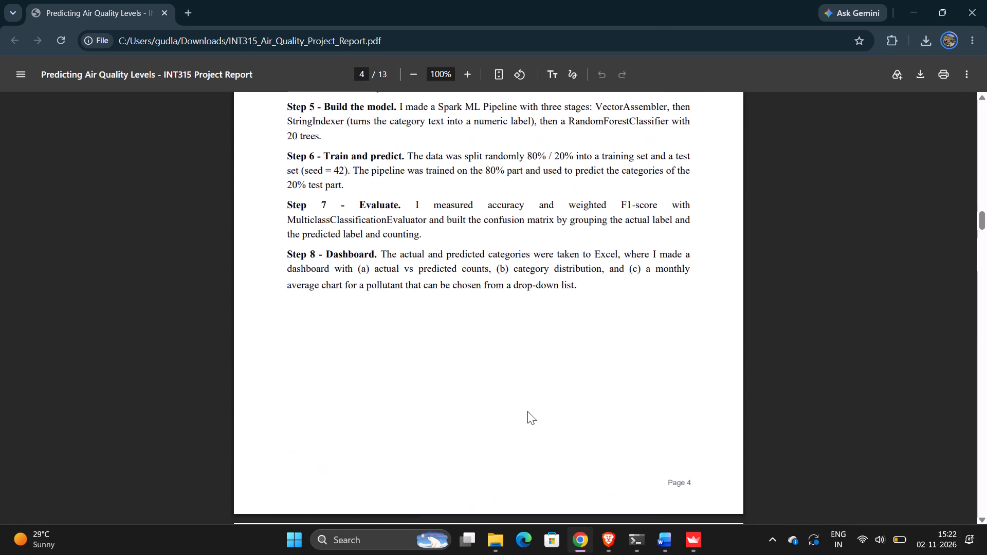
scroll(527, 411, up, 5)
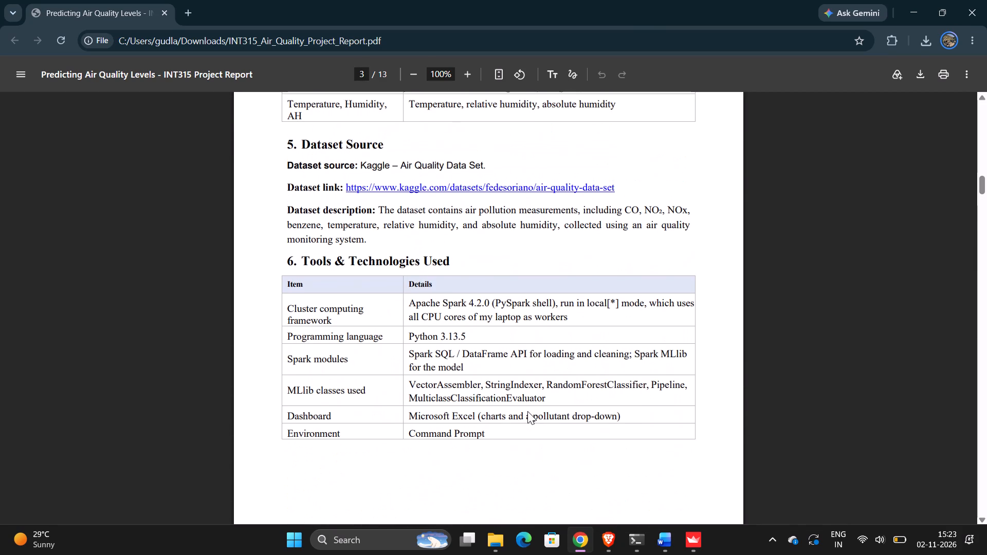
Close the Air Quality reference report PDF.
click(162, 13)
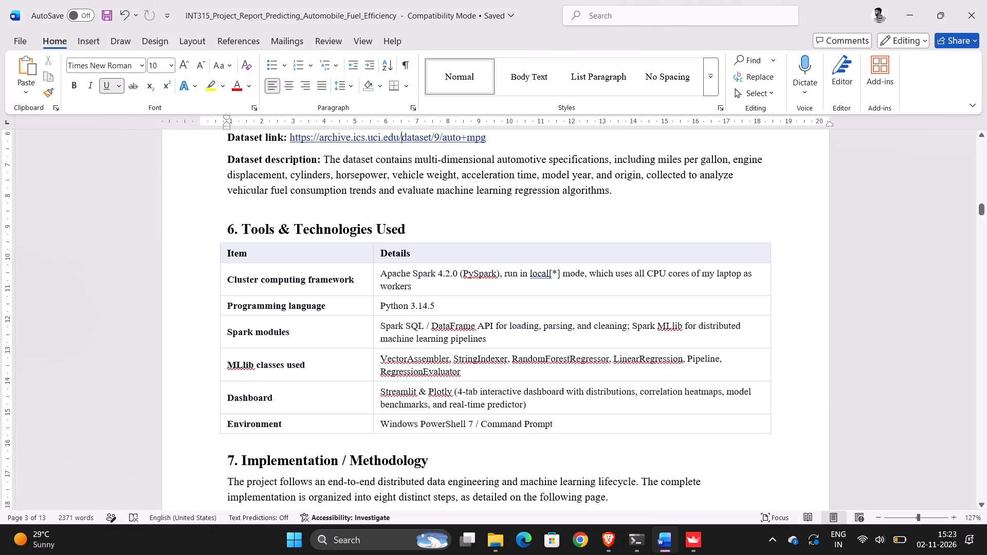
Review the tools and technologies table and the methodology introduction in the Word fuel efficiency report.
scroll(496, 331, down, 2)
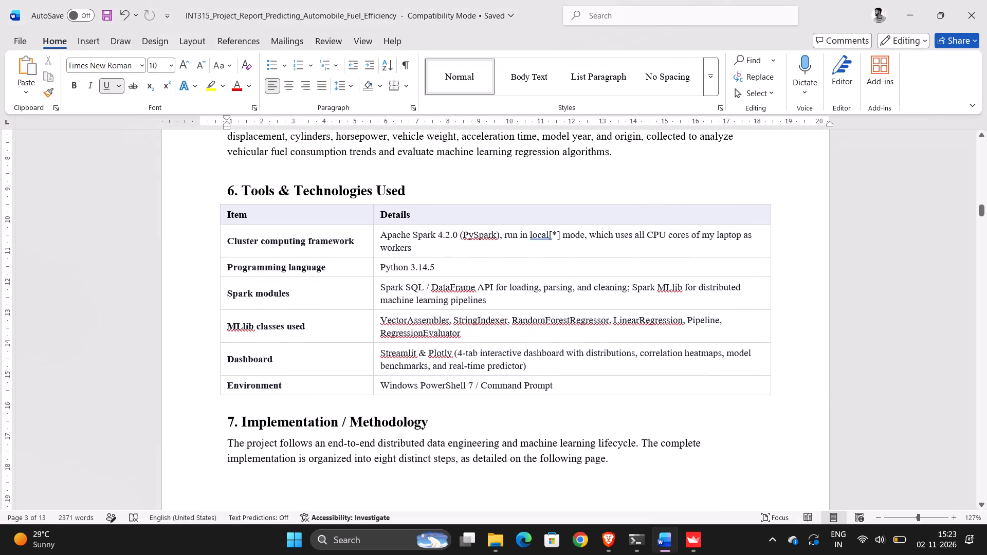
scroll(496, 331, down, 1)
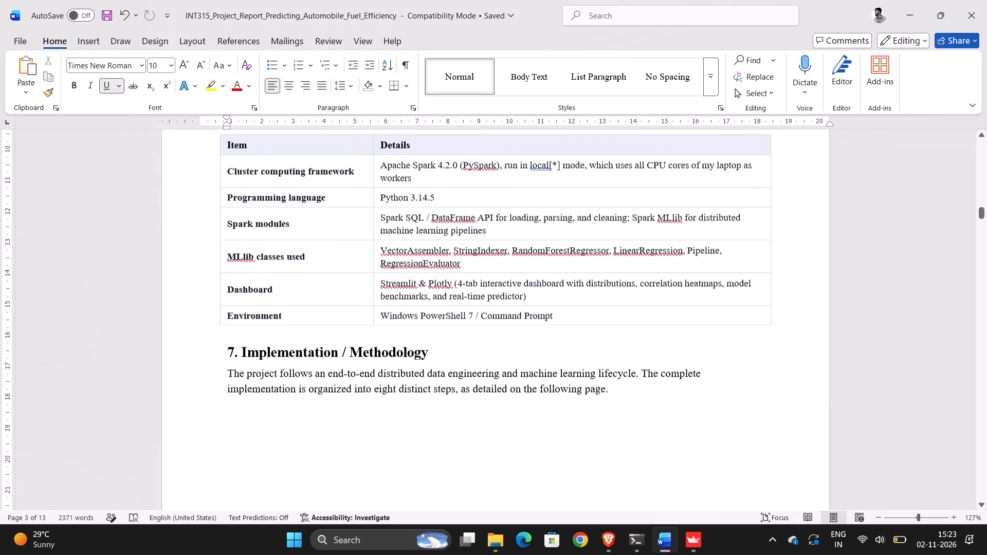
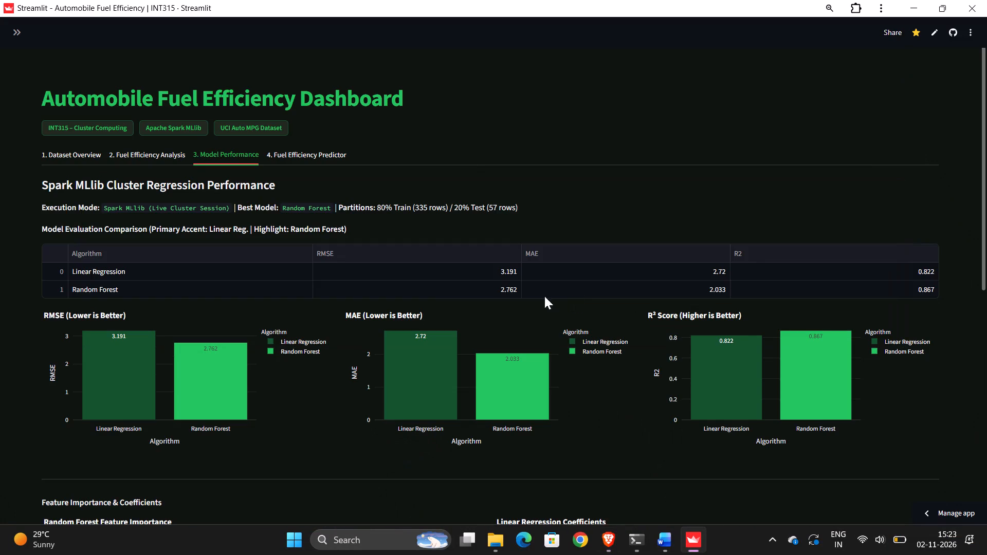
Review the fuel efficiency dashboard's model performance, predictor, dataset overview and fuel efficiency analysis sections.
scroll(403, 254, down, 4)
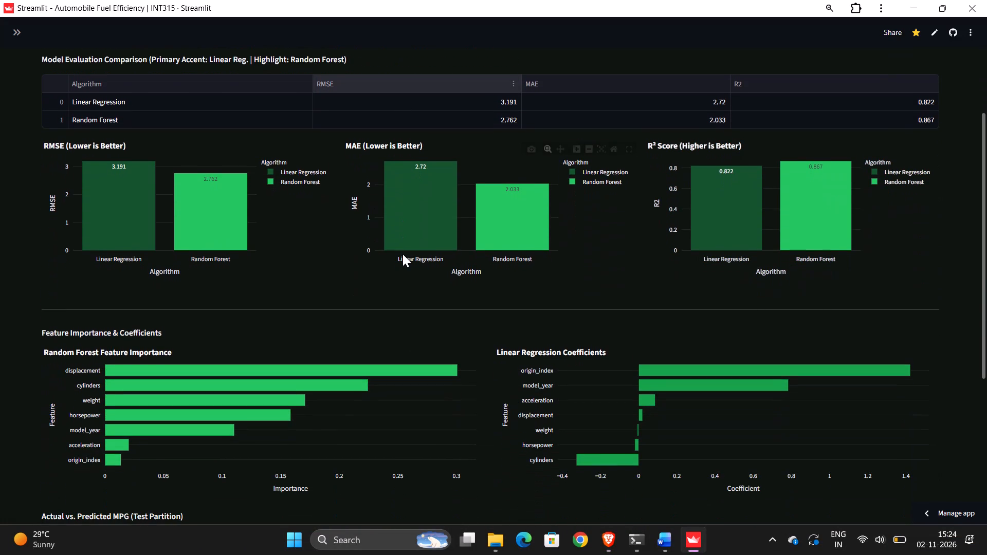
scroll(349, 300, down, 1)
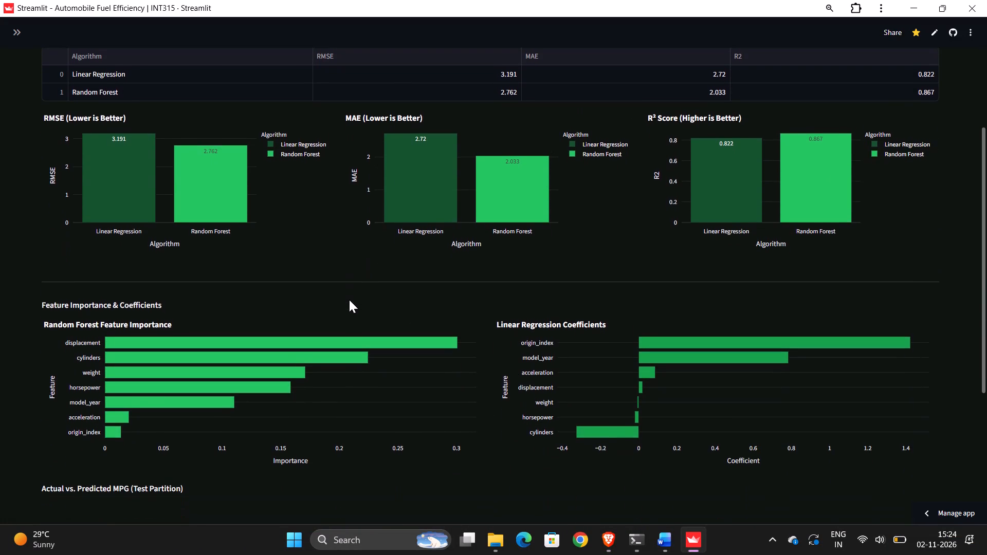
scroll(349, 300, up, 6)
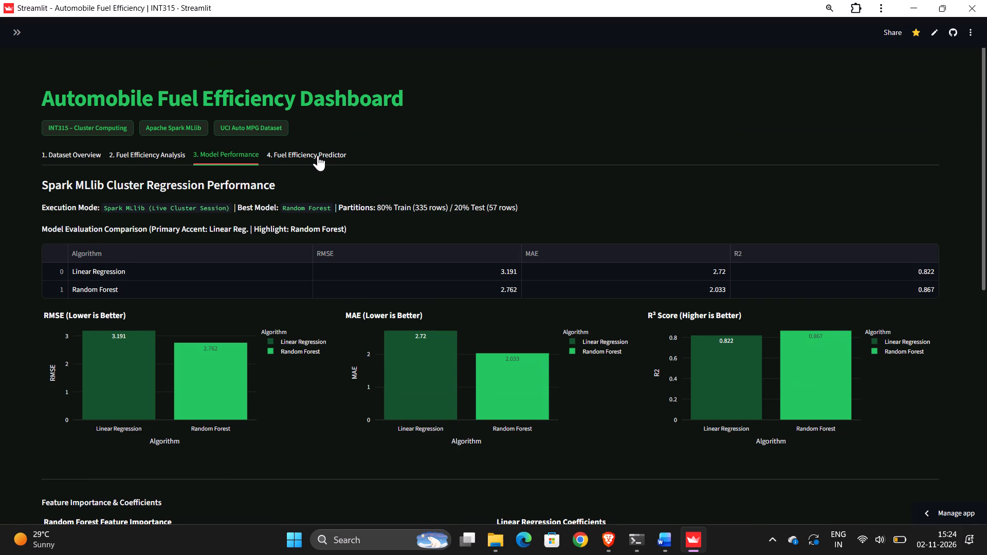
click(318, 155)
scroll(351, 449, up, 2)
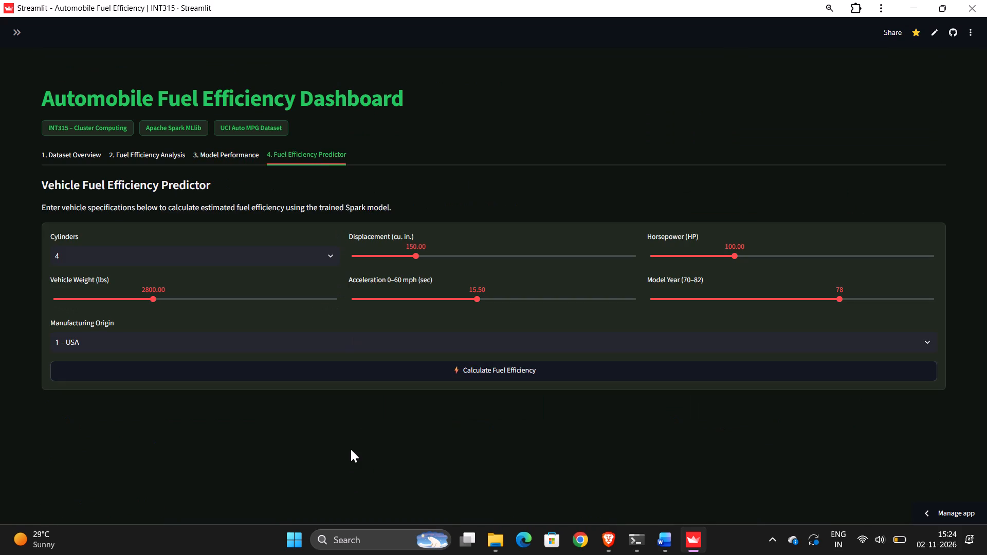
scroll(351, 449, down, 3)
scroll(518, 186, up, 3)
click(147, 158)
click(65, 158)
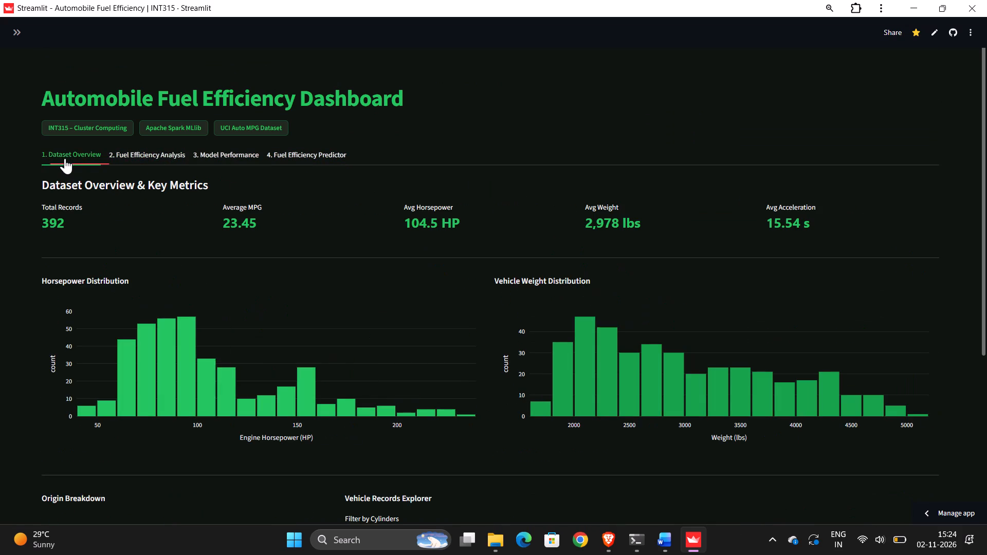
click(217, 147)
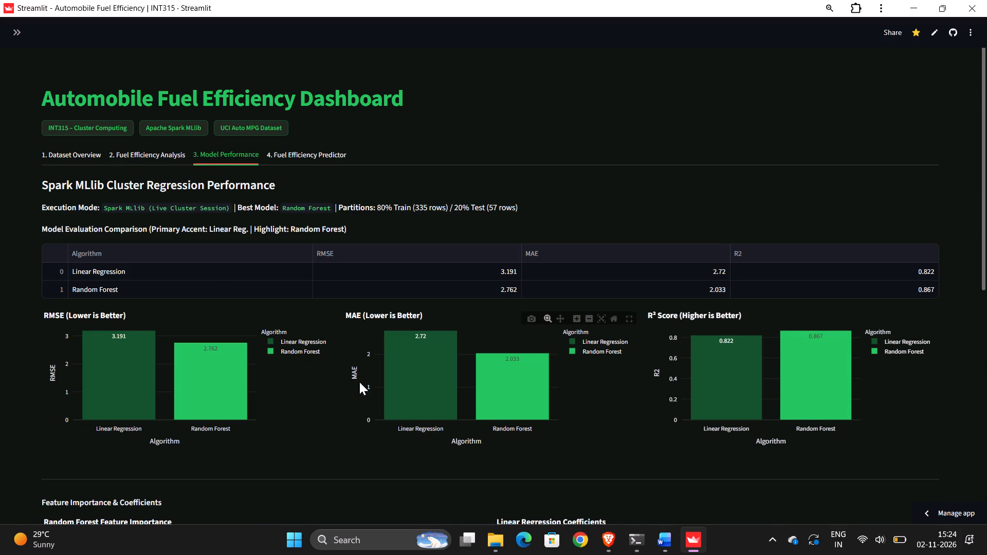
click(151, 147)
scroll(414, 331, right, 1)
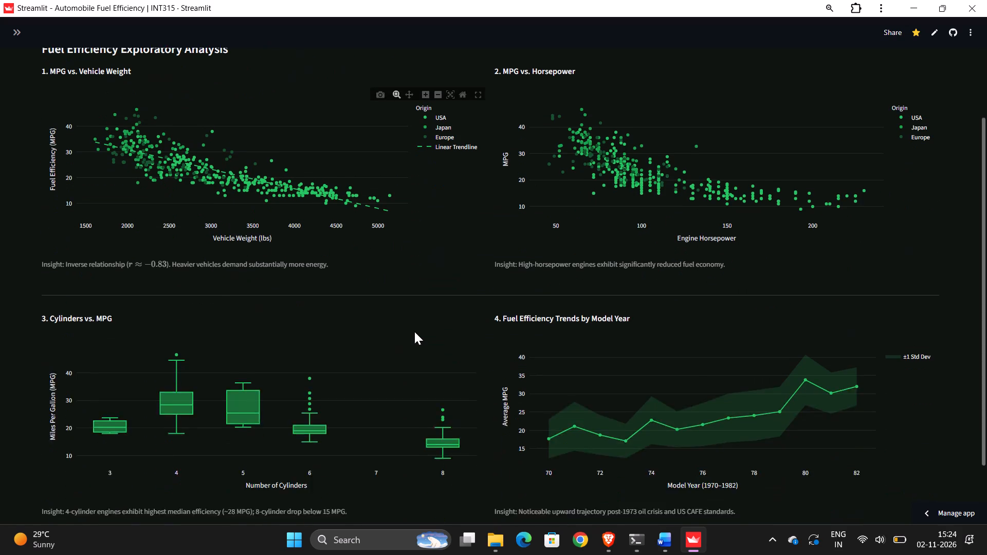
scroll(414, 331, right, 1)
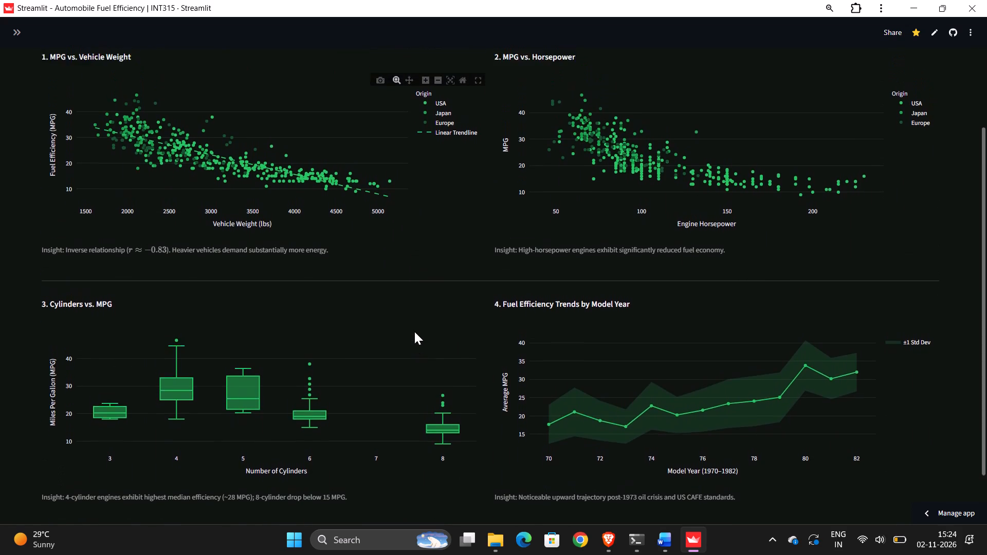
scroll(414, 331, right, 1)
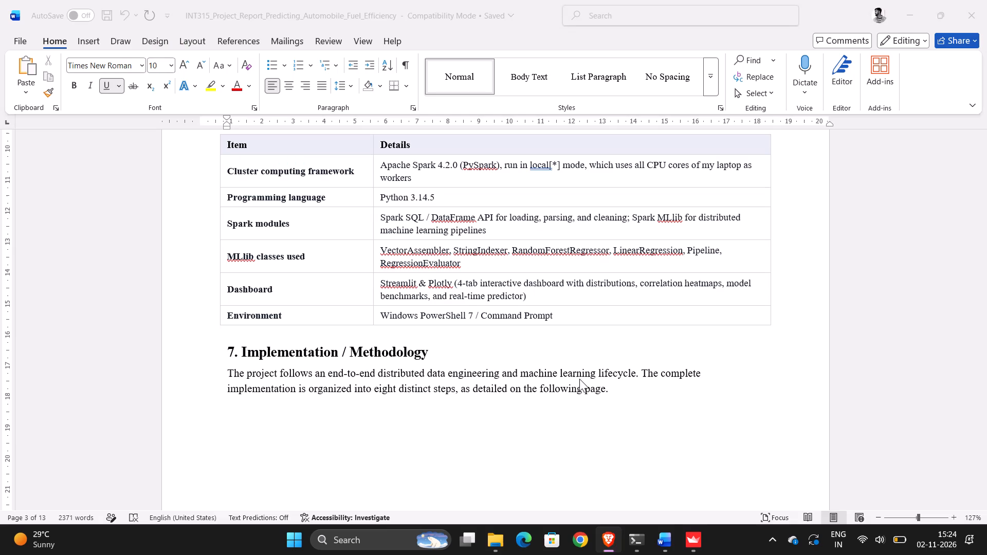
Switch to the Word report and skim from the methodology through the source code to the output screenshots section.
scroll(502, 386, down, 11)
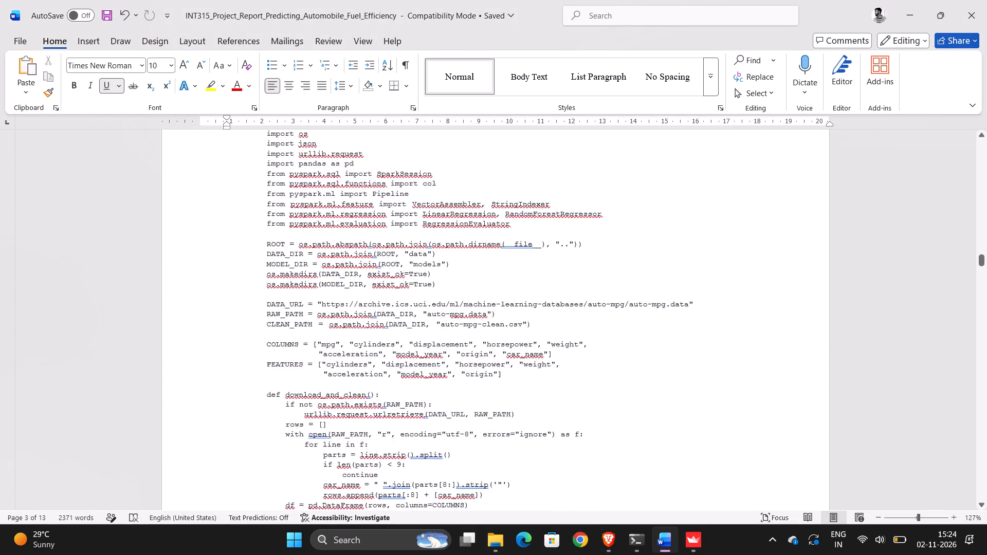
scroll(502, 386, down, 7)
scroll(502, 386, up, 1)
scroll(502, 386, down, 4)
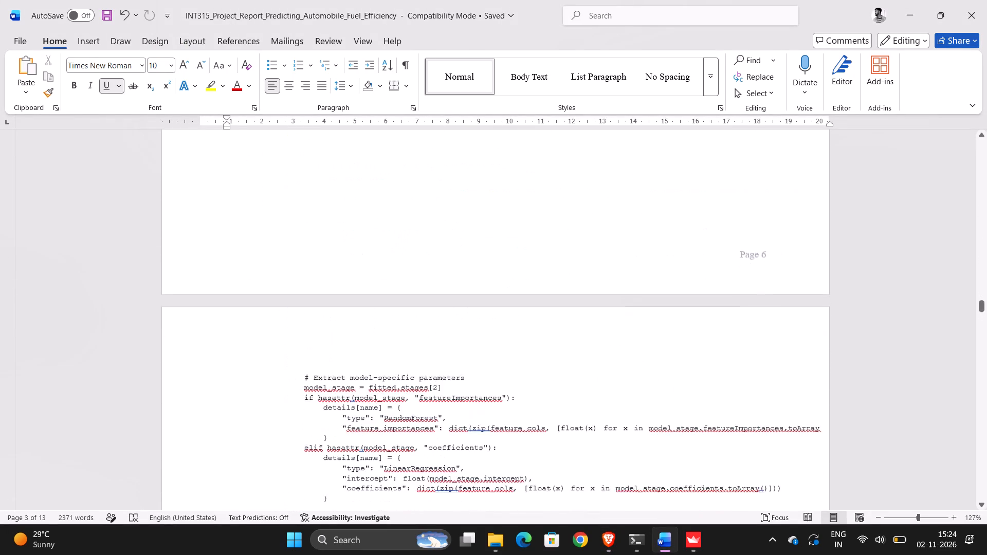
scroll(502, 386, down, 10)
scroll(502, 386, up, 1)
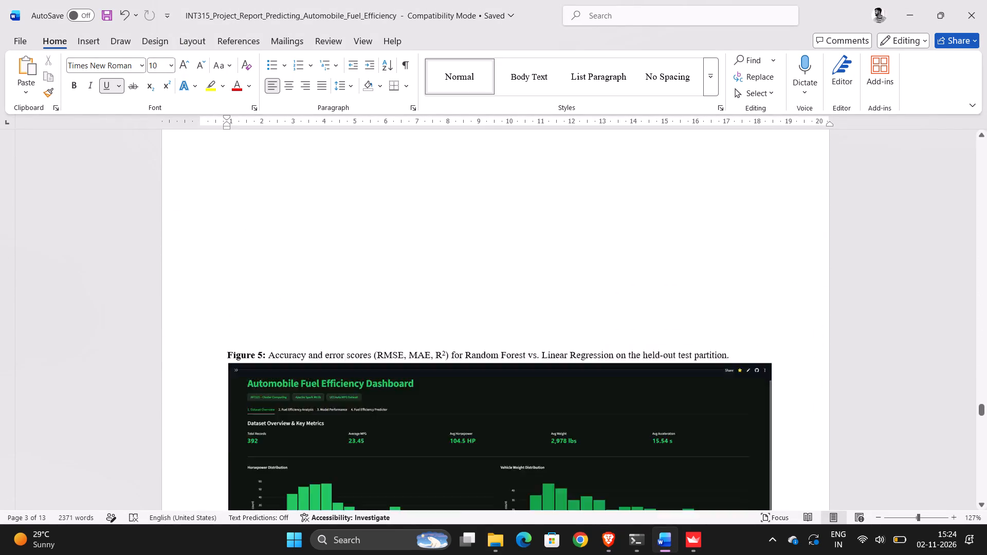
scroll(502, 386, up, 1)
scroll(502, 386, down, 6)
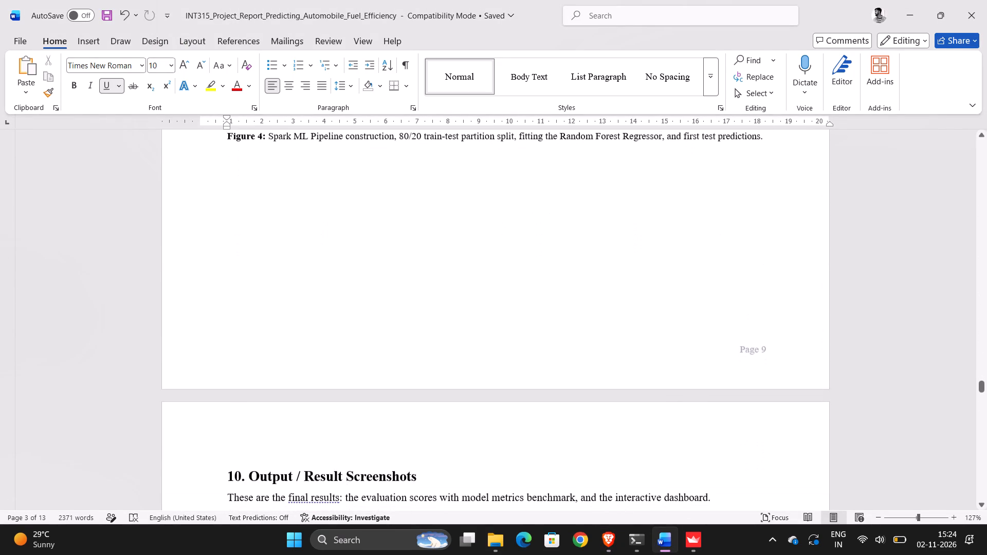
Examine Figures 5 and 6, the evaluation scores and dashboard screenshot, with their captions and page layout.
scroll(502, 386, down, 5)
scroll(502, 386, up, 6)
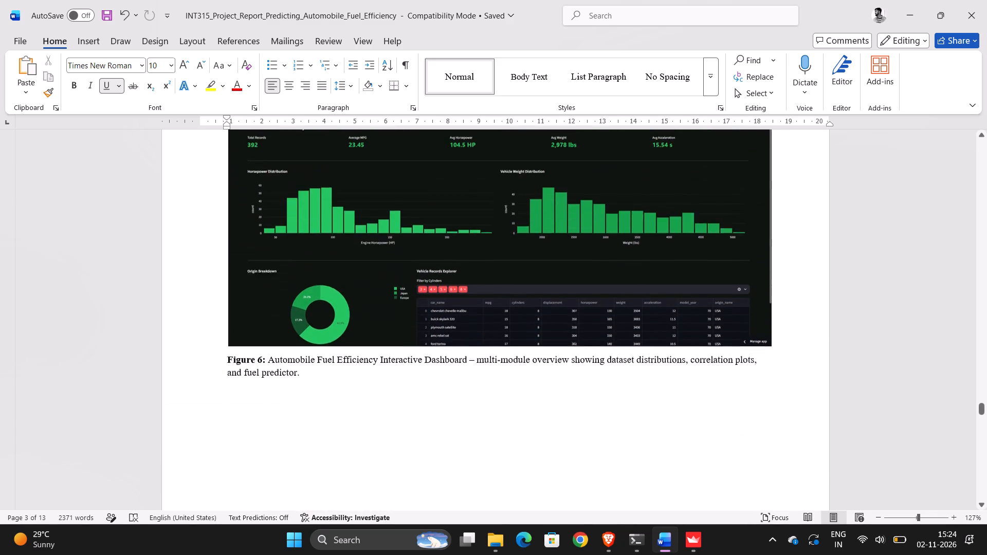
scroll(502, 386, up, 2)
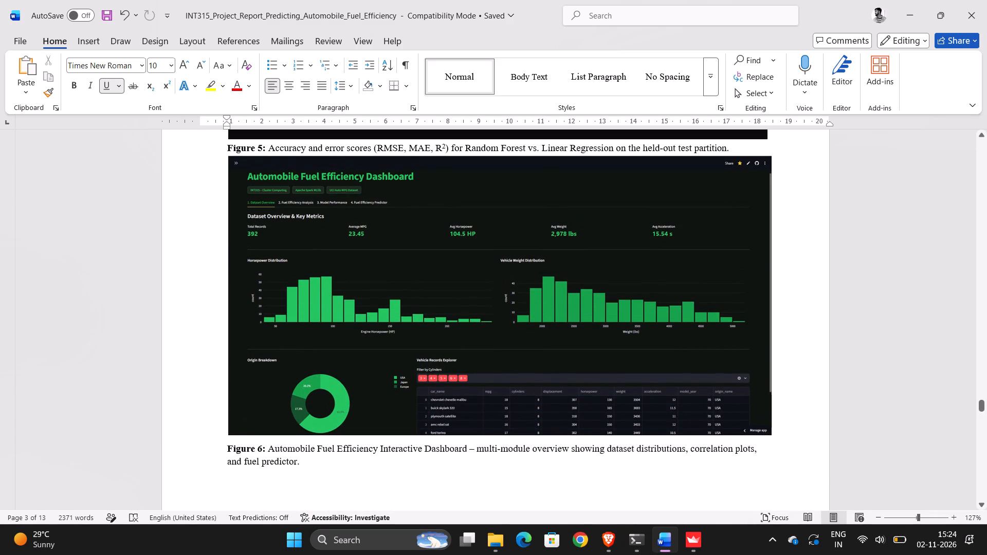
scroll(502, 386, down, 1)
scroll(502, 386, up, 1)
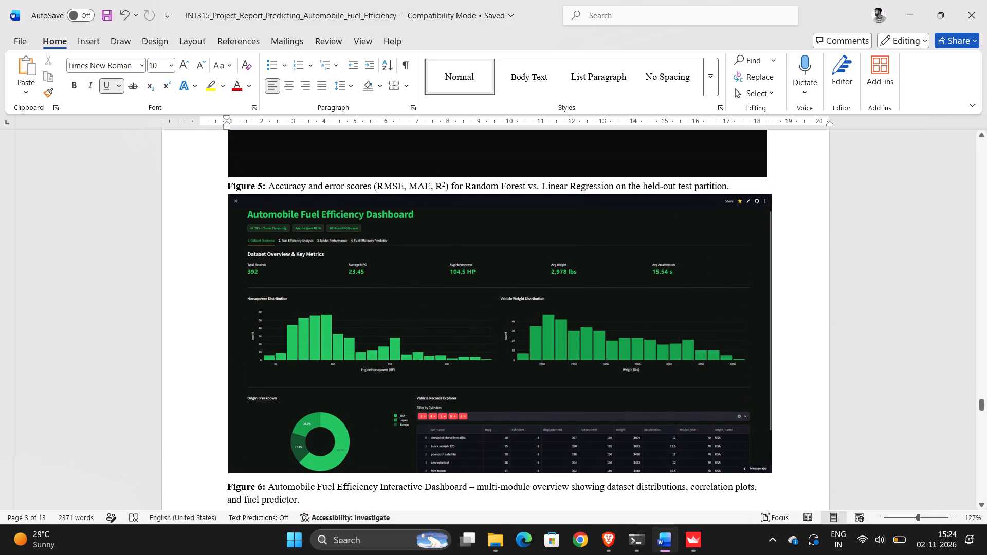
scroll(502, 386, up, 3)
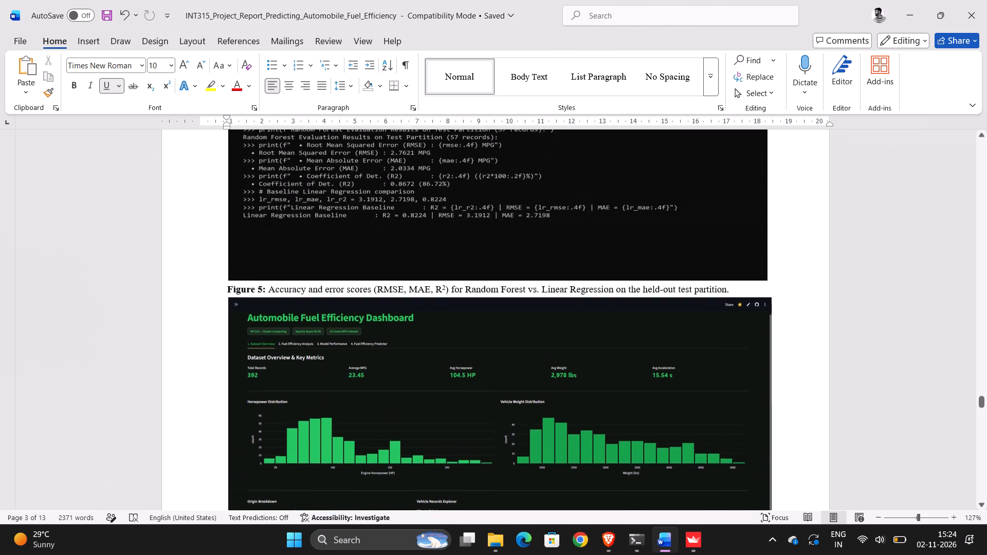
scroll(502, 386, up, 1)
scroll(502, 386, down, 20)
Check the closing evaluation parameter table, feature importance findings and model comparison in the Result Analysis section.
scroll(502, 386, down, 7)
scroll(502, 386, up, 3)
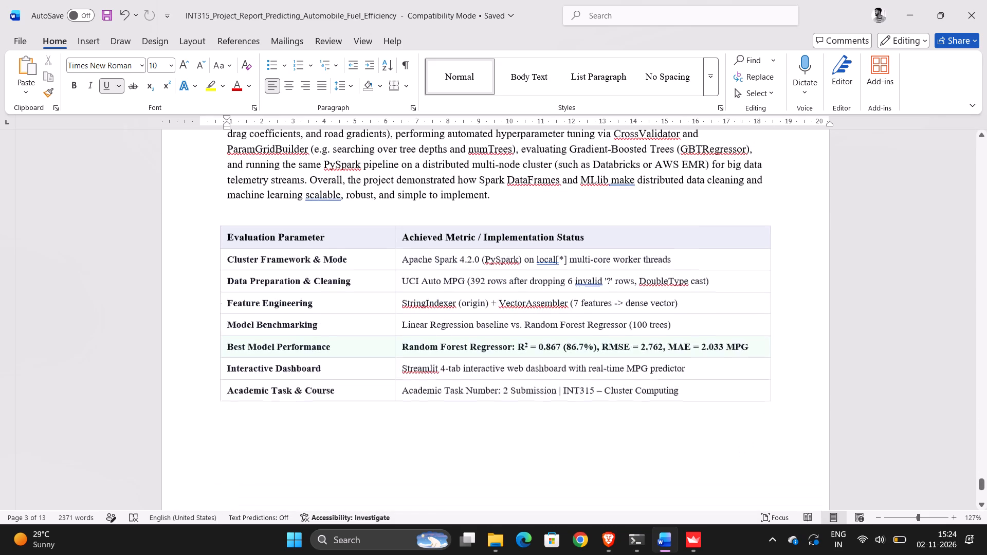
scroll(502, 386, up, 9)
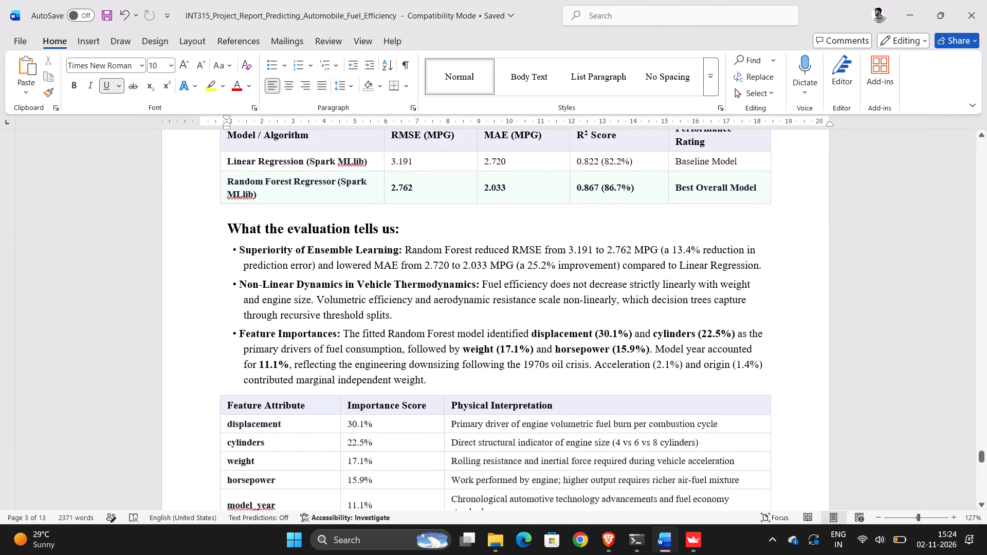
scroll(502, 386, up, 3)
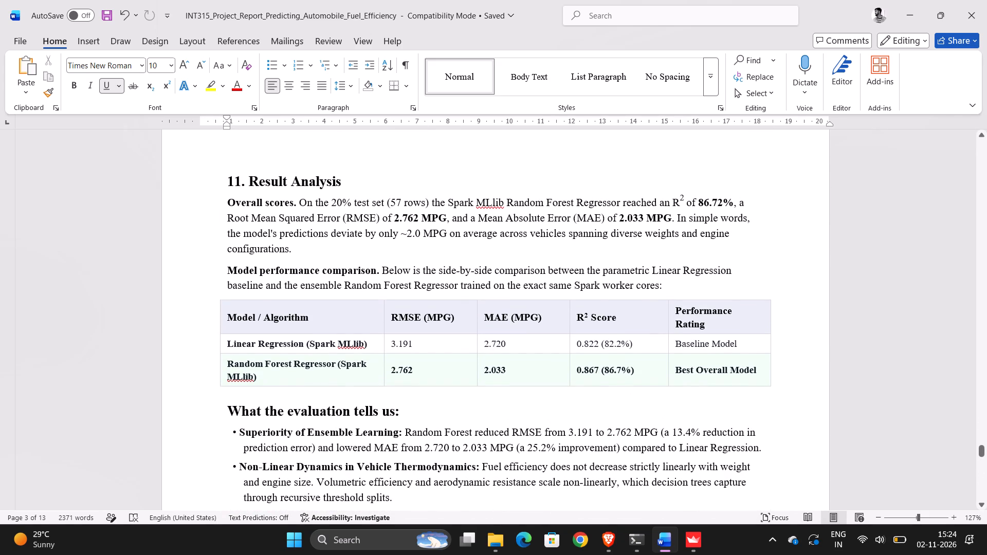
Review the report's opening pages from the cover page details through the problem statement to the dataset description table.
scroll(502, 386, up, 20)
scroll(502, 386, up, 4)
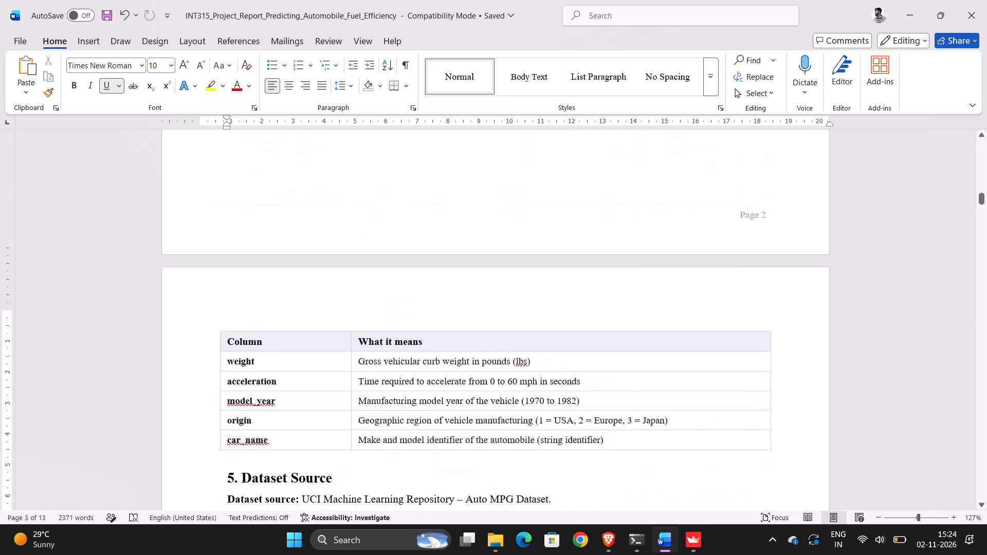
scroll(502, 386, up, 14)
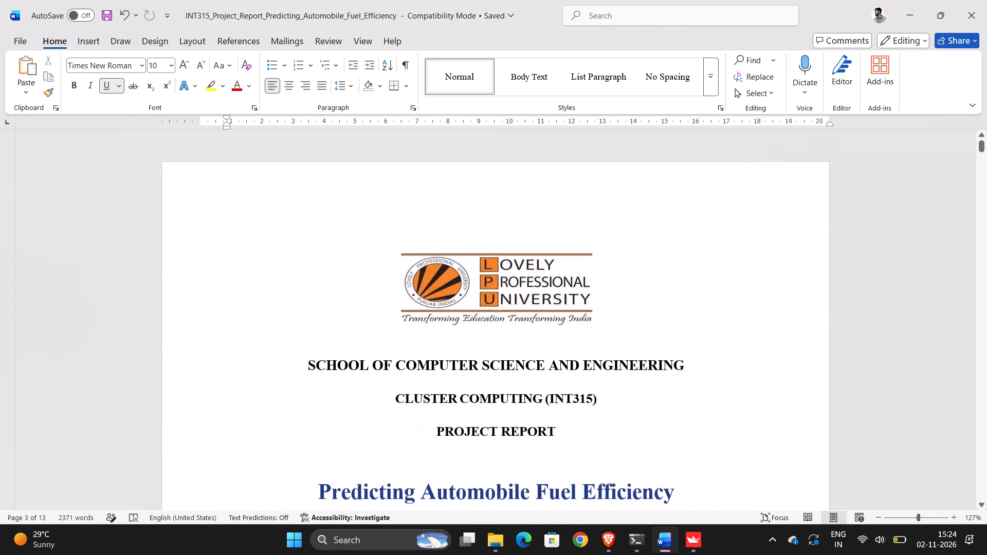
scroll(502, 386, down, 4)
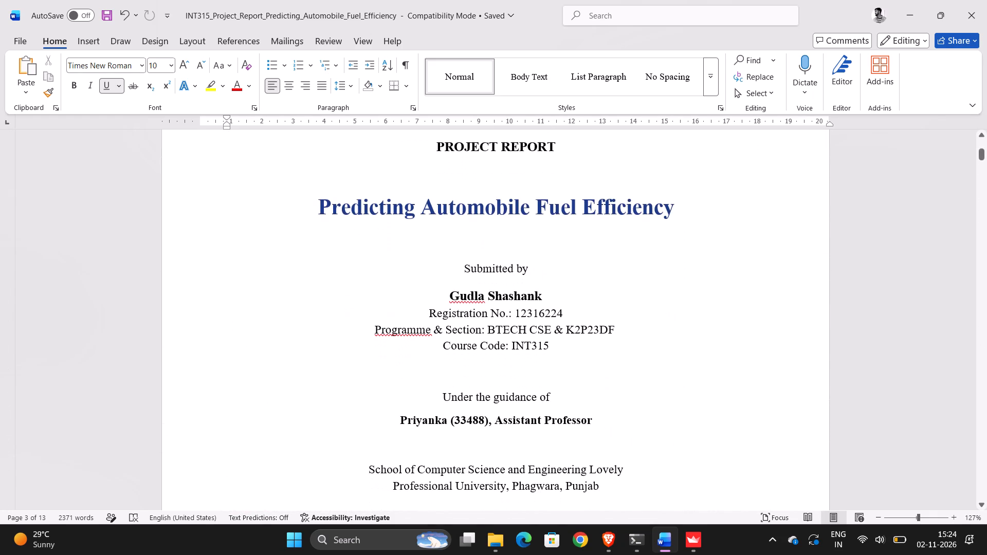
scroll(502, 386, down, 3)
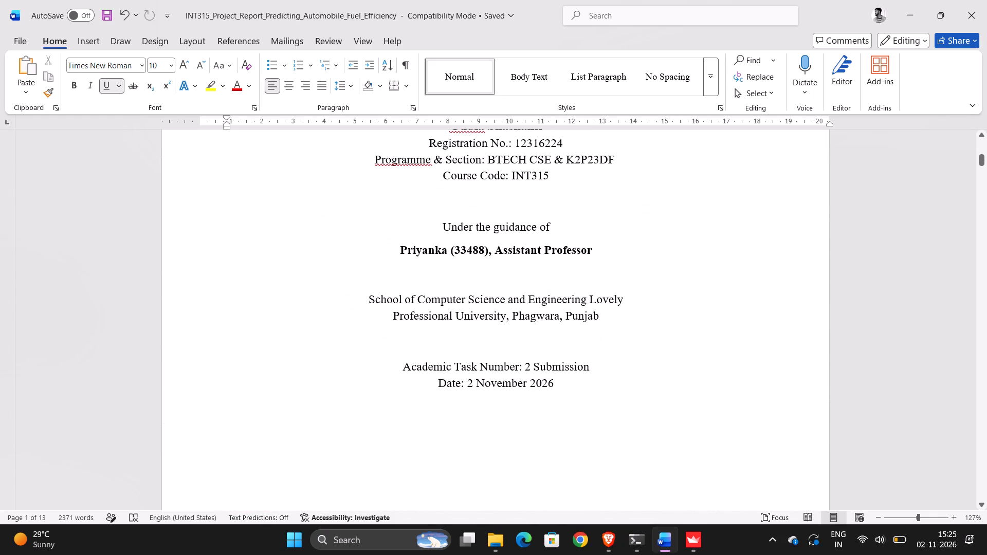
scroll(502, 386, down, 7)
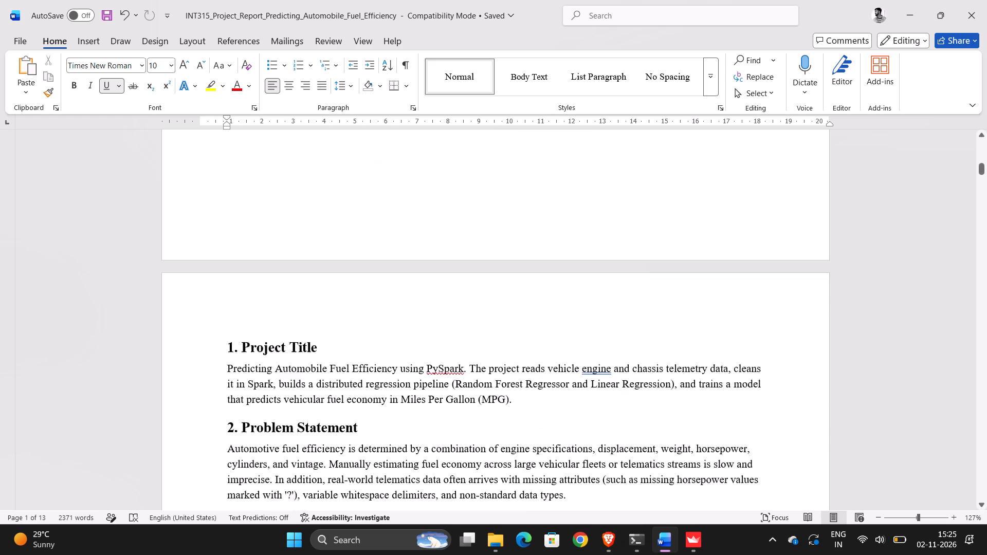
scroll(502, 386, down, 4)
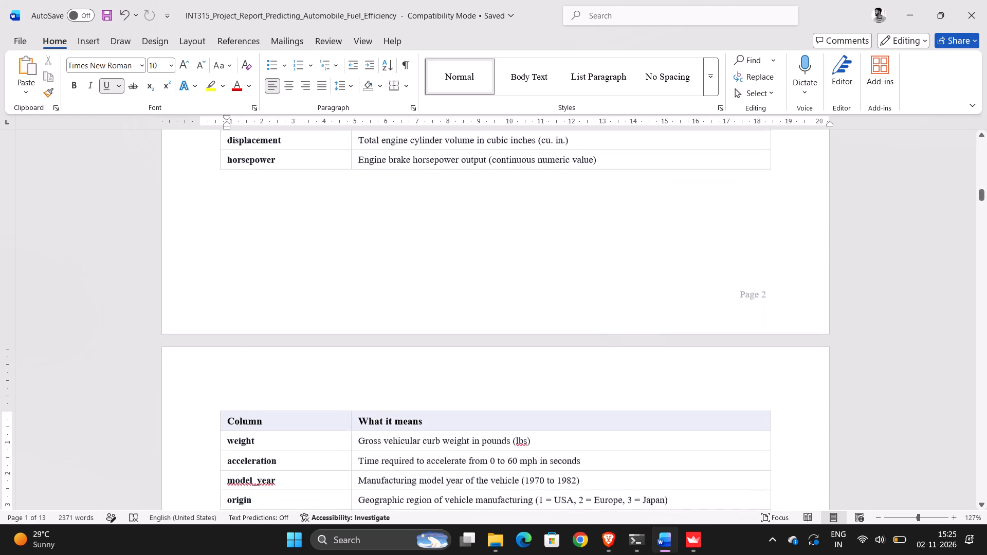
scroll(502, 386, up, 2)
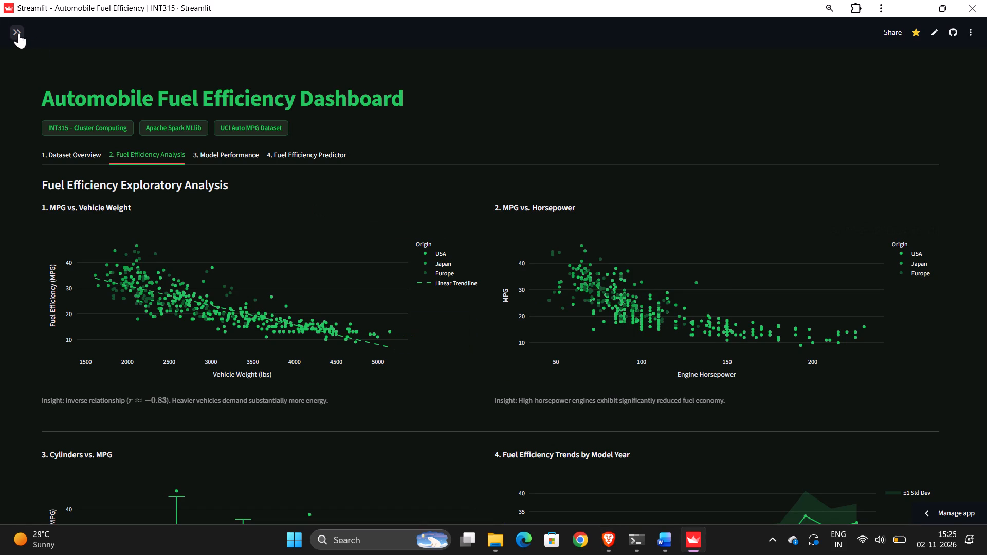
Switch to the dashboard and recheck its fuel efficiency analysis charts and dataset overview metrics.
scroll(285, 411, down, 3)
scroll(285, 411, up, 11)
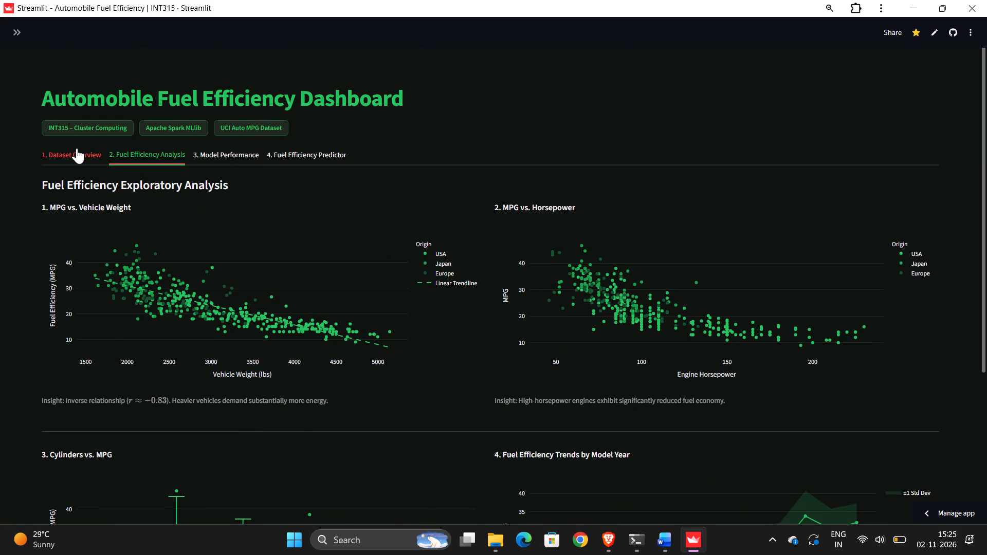
click(77, 148)
scroll(497, 287, down, 1)
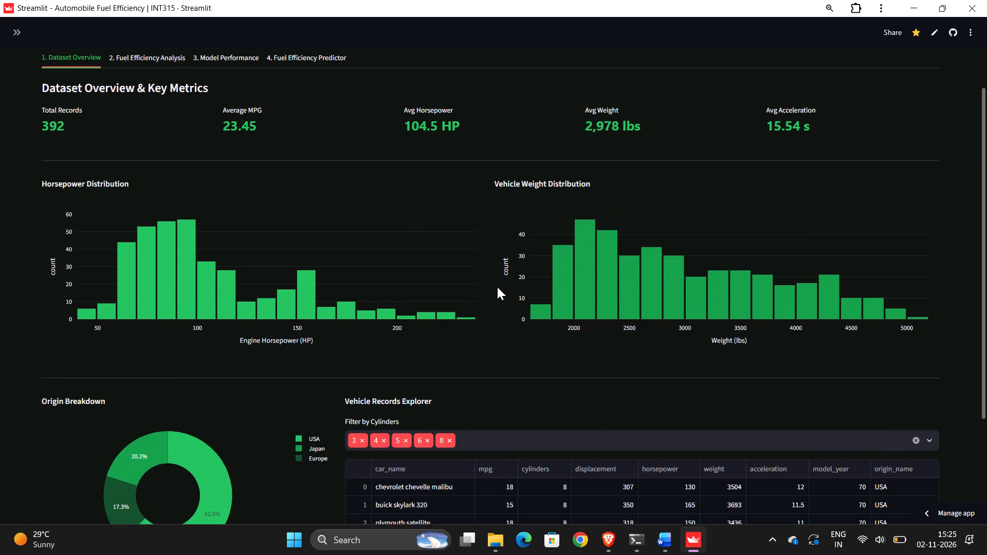
scroll(497, 287, down, 1)
scroll(497, 287, up, 7)
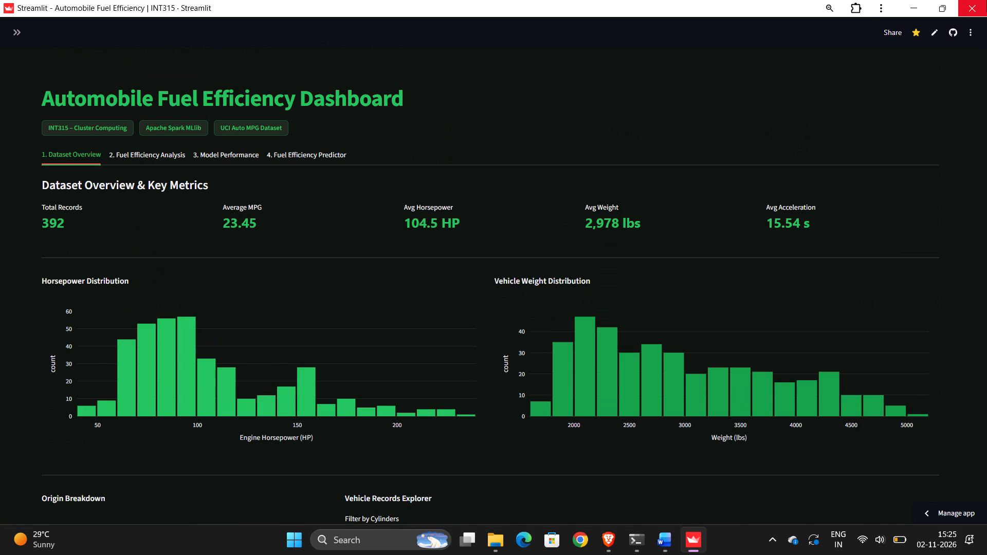
Close the fuel efficiency dashboard window.
click(986, 0)
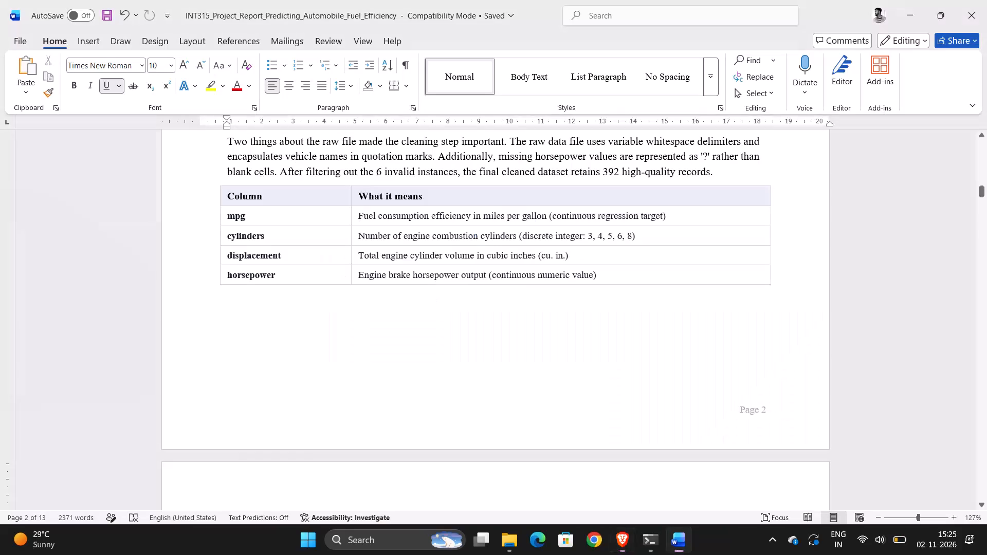
Glance over the Word report's cover page and objectives once more and close the document.
scroll(477, 326, up, 17)
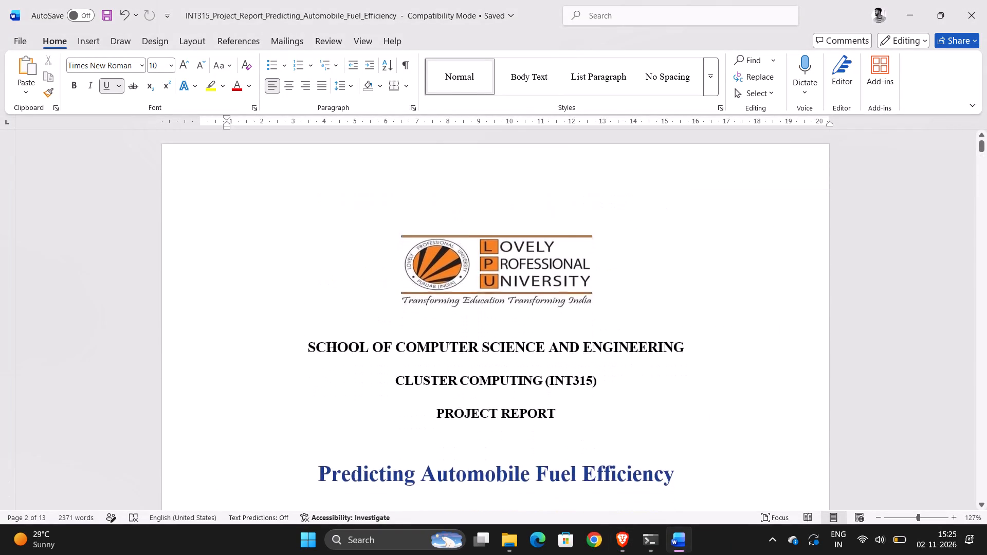
scroll(477, 326, down, 8)
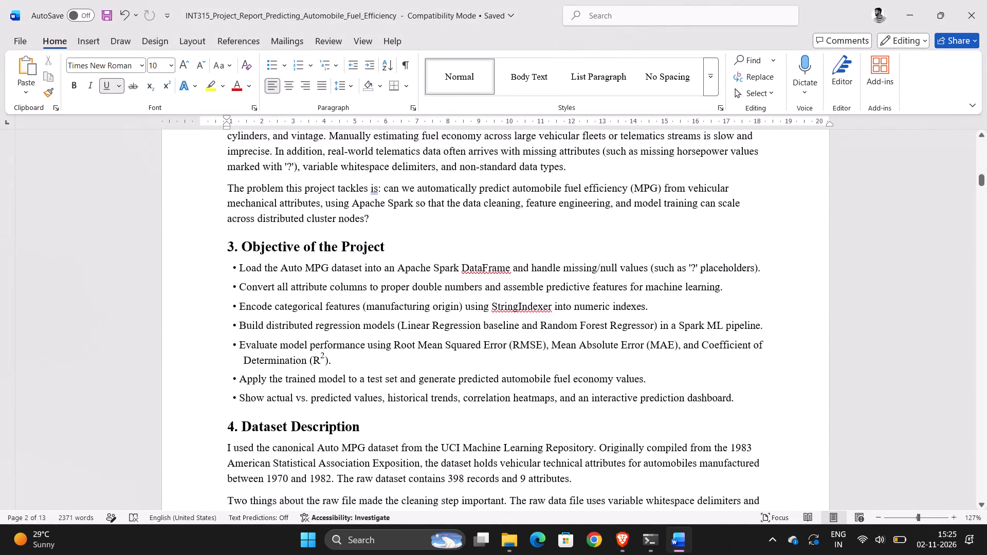
scroll(477, 326, up, 8)
click(985, 0)
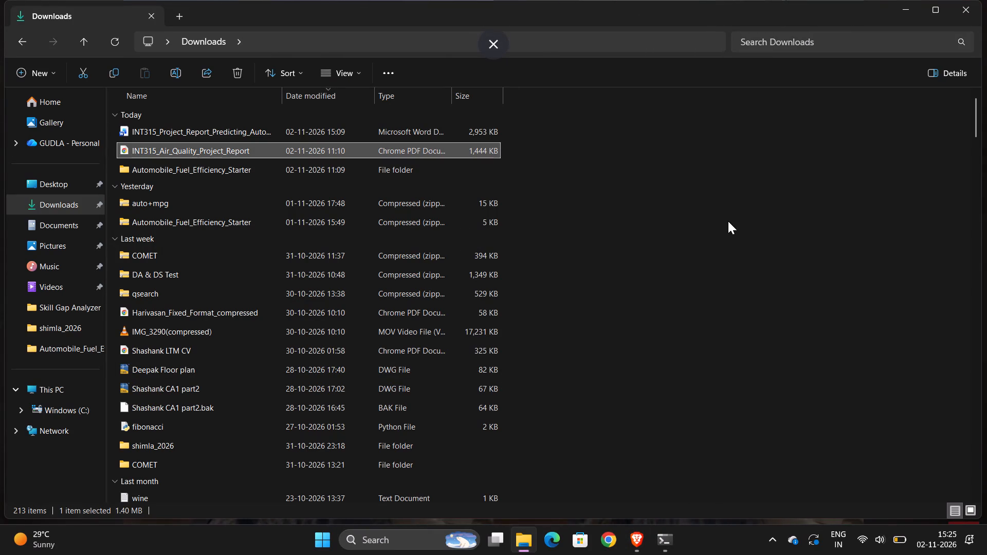
Switch to Chrome, search Google for "word to pdf" and open iLovePDF's Word to PDF converter.
click(828, 266)
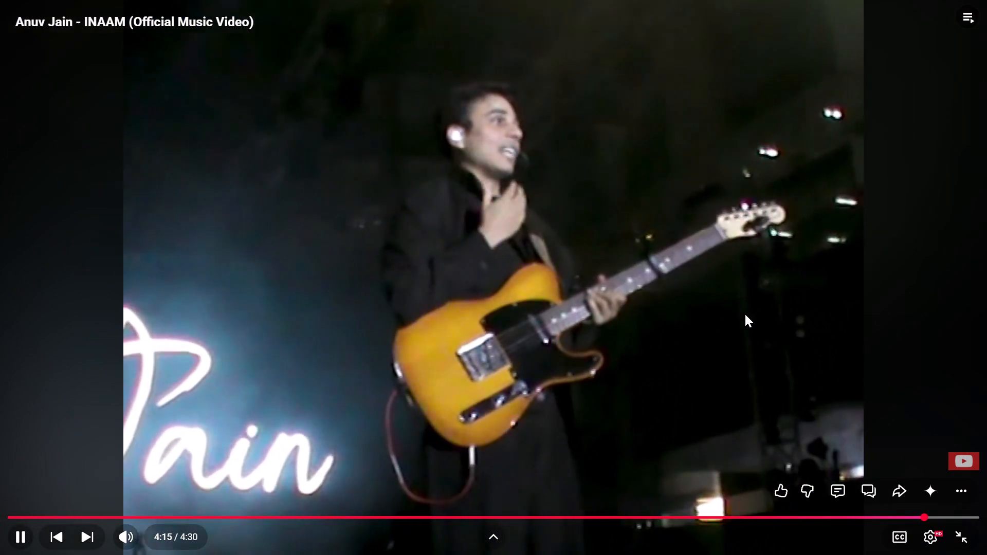
click(606, 550)
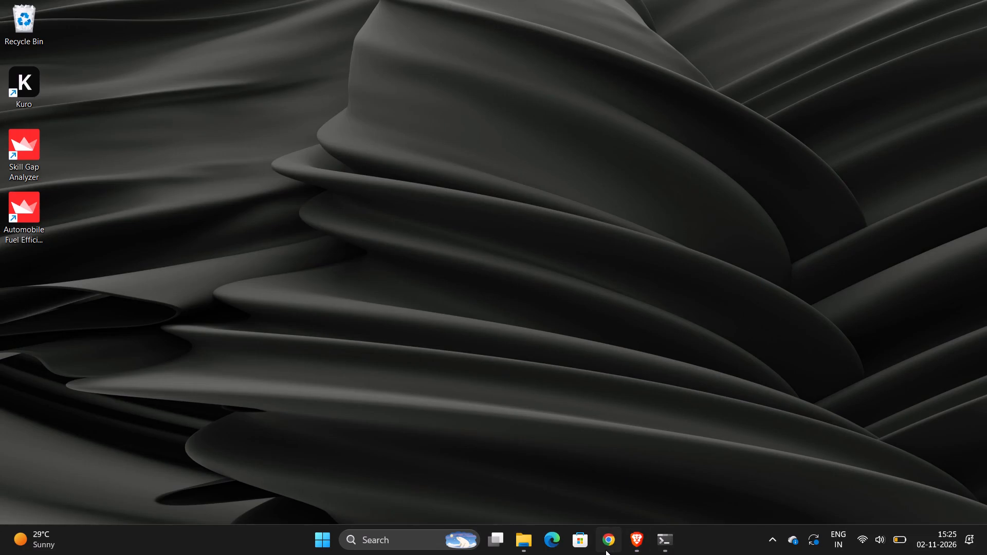
click(395, 325)
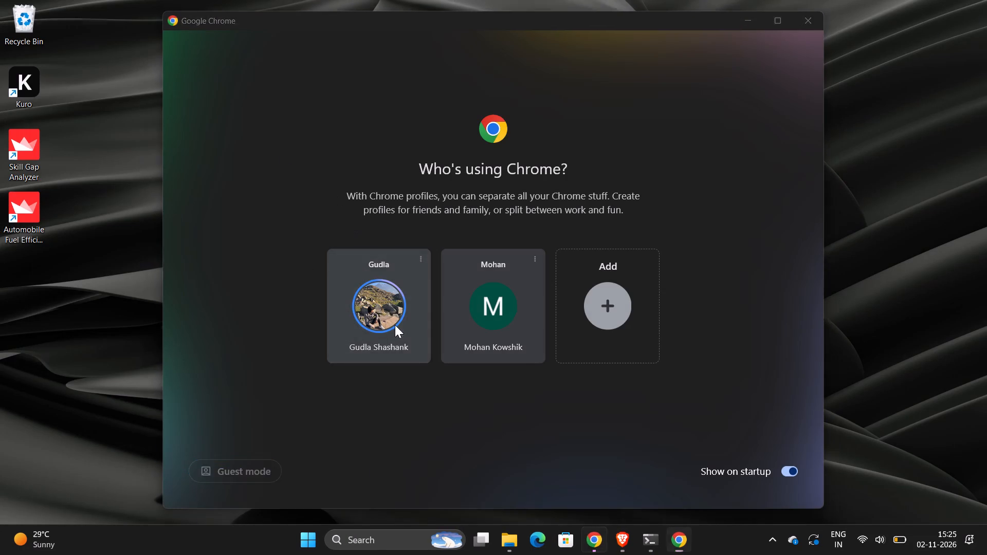
text(pdf)
key(space)
key(BackSpace)
key(BackSpace)
key(BackSpace)
key(BackSpace)
key(BackSpace)
key(BackSpace)
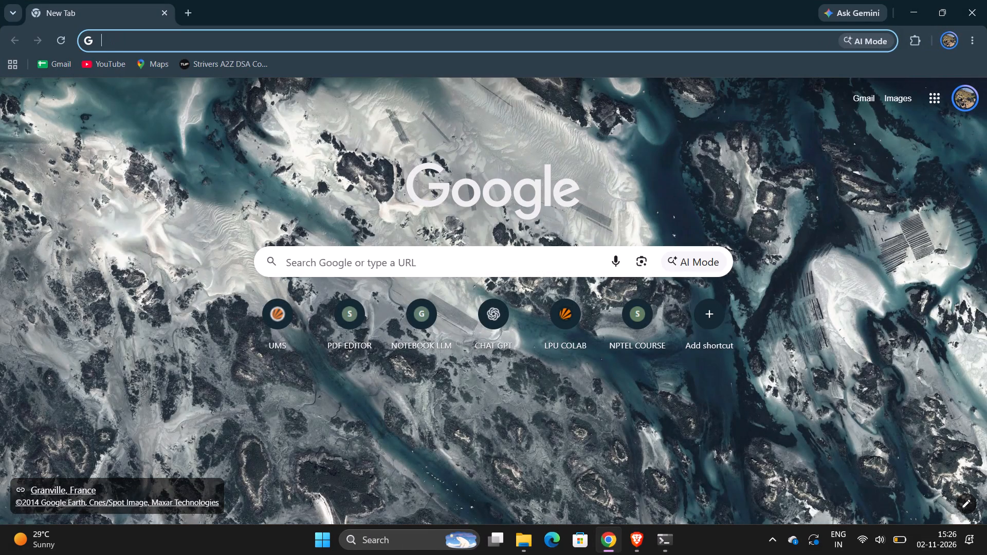
key(BackSpace)
text(word)
key(Return)
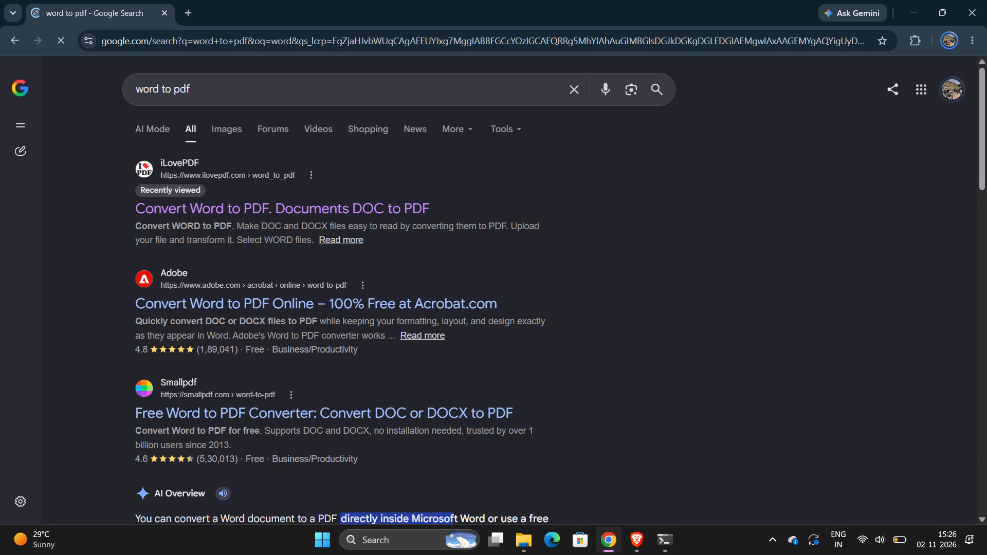
click(219, 209)
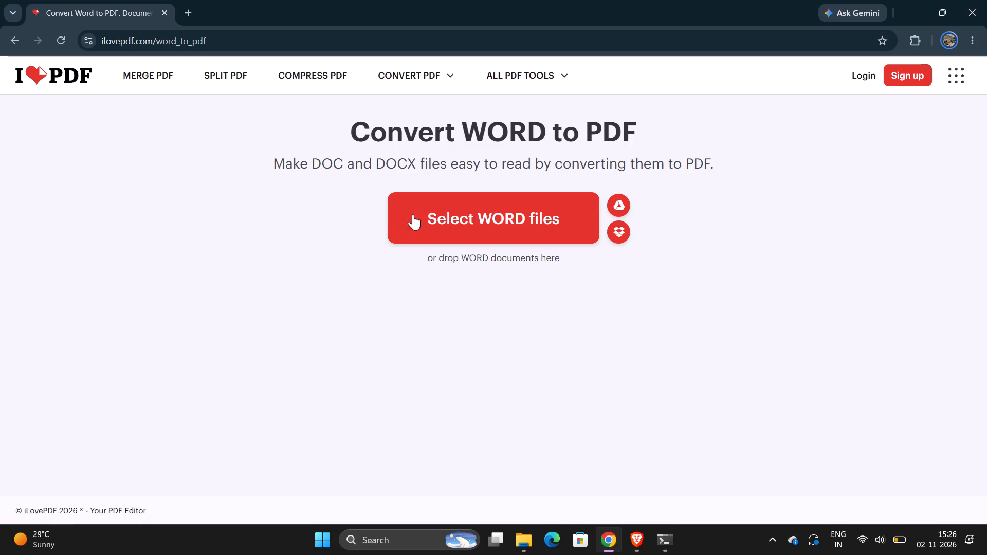
click(460, 216)
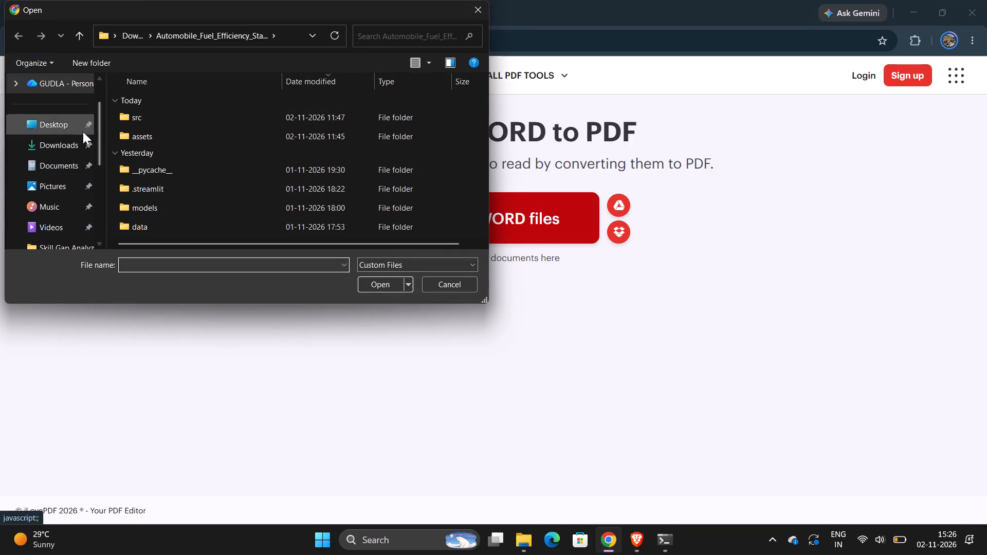
click(77, 139)
double_click(192, 121)
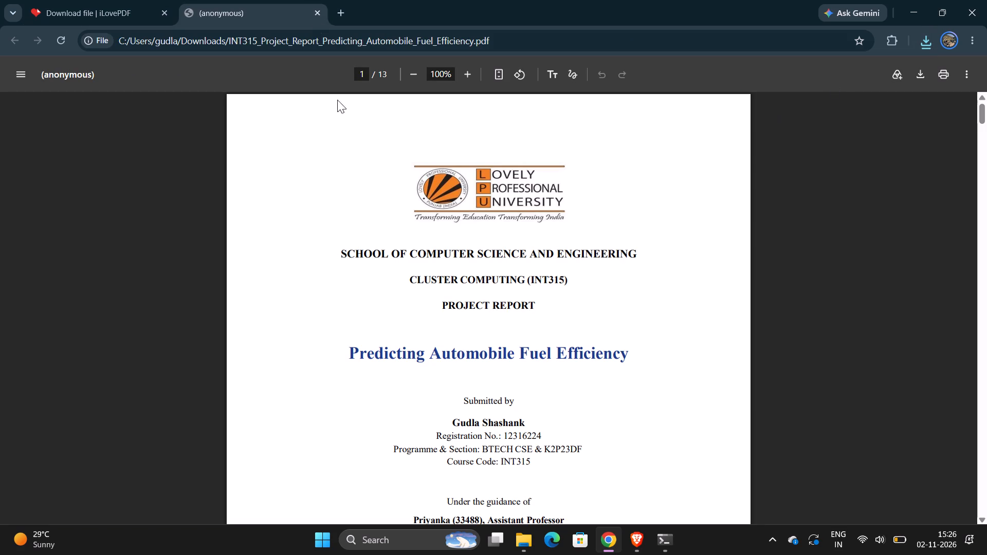
click(315, 9)
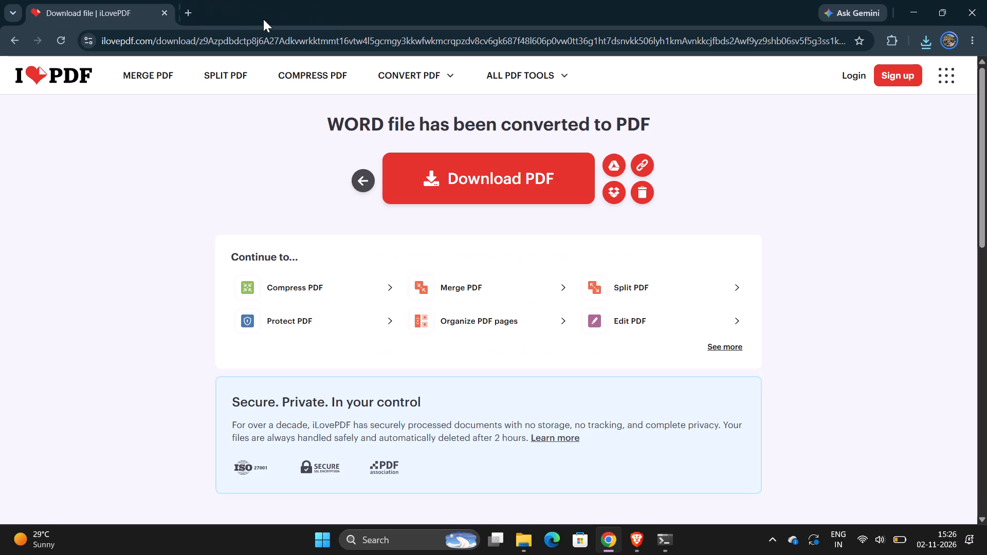
click(166, 10)
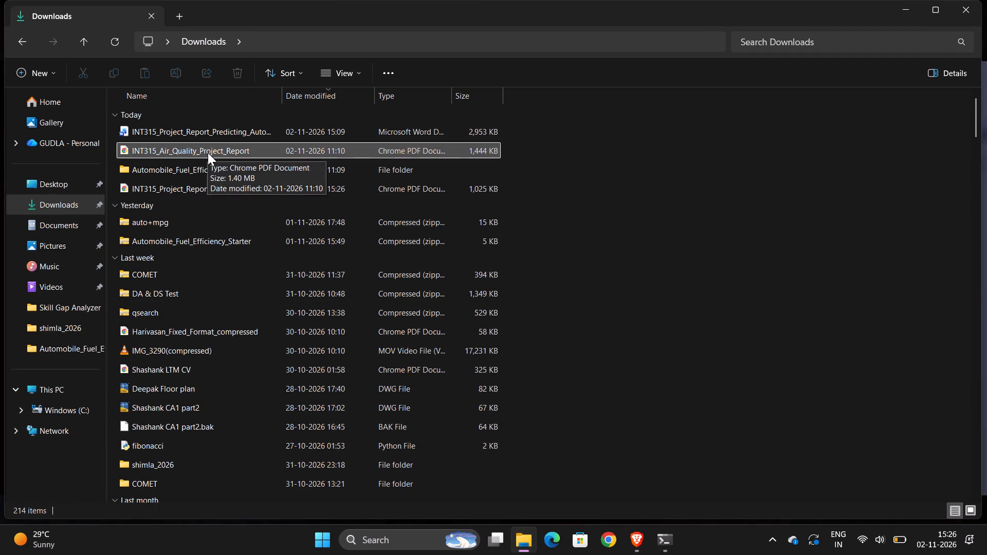
Refresh the Downloads folder listing in File Explorer.
click(114, 42)
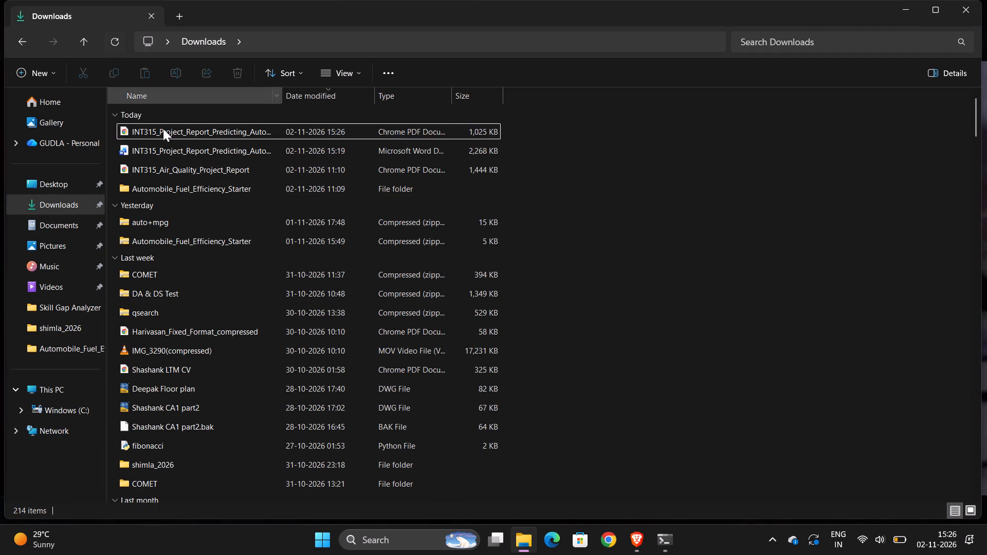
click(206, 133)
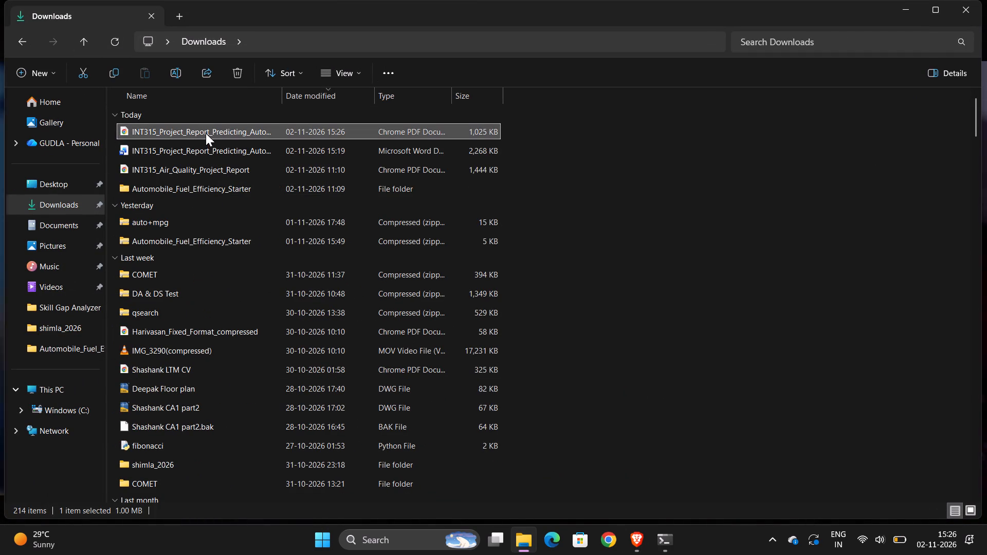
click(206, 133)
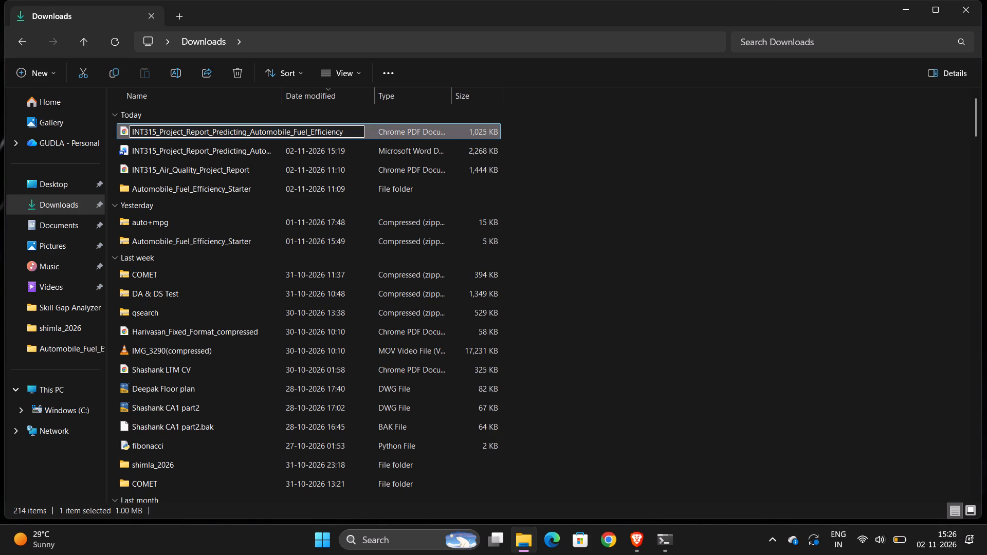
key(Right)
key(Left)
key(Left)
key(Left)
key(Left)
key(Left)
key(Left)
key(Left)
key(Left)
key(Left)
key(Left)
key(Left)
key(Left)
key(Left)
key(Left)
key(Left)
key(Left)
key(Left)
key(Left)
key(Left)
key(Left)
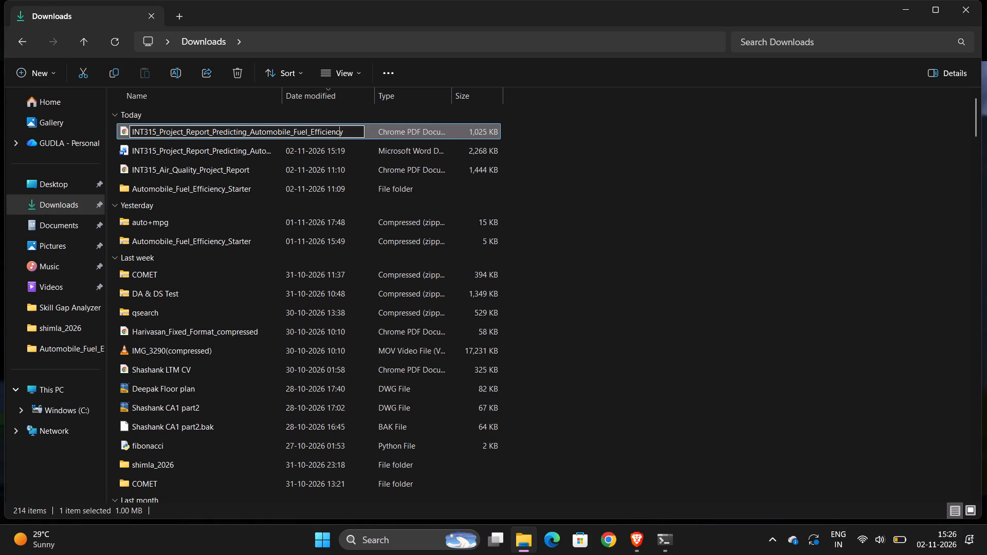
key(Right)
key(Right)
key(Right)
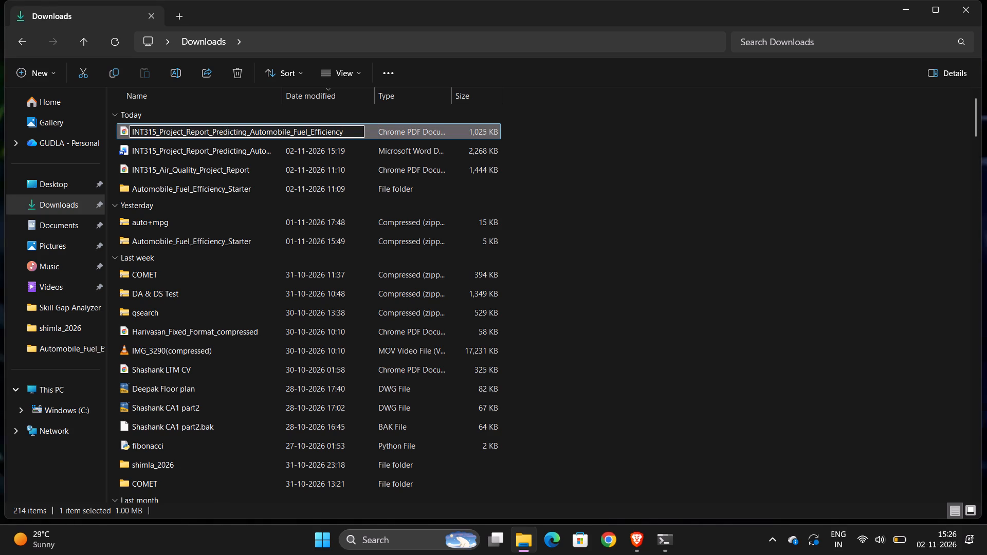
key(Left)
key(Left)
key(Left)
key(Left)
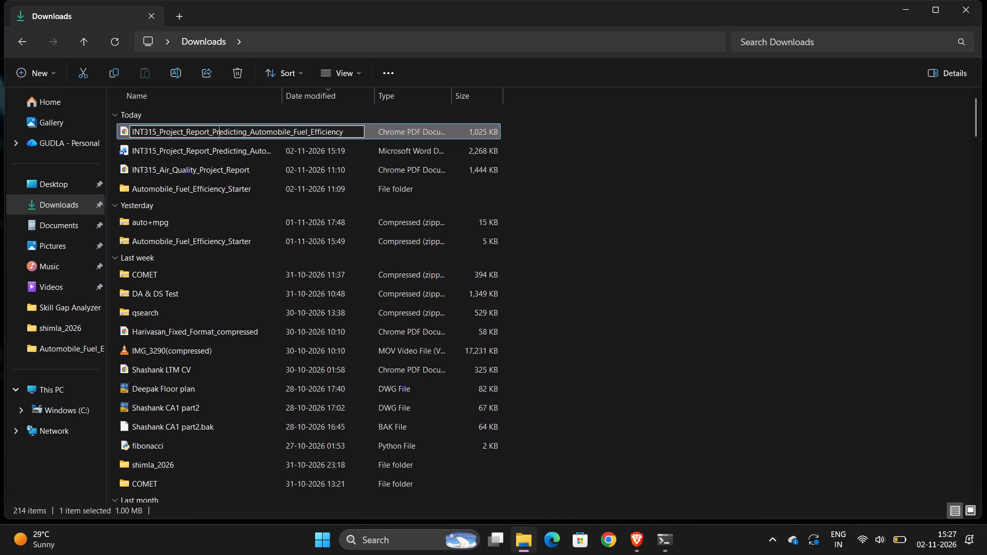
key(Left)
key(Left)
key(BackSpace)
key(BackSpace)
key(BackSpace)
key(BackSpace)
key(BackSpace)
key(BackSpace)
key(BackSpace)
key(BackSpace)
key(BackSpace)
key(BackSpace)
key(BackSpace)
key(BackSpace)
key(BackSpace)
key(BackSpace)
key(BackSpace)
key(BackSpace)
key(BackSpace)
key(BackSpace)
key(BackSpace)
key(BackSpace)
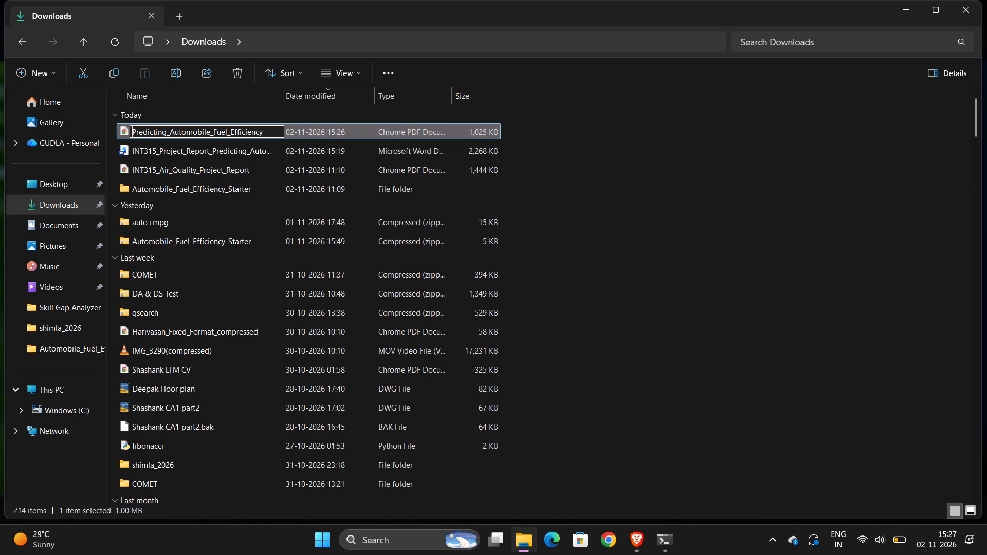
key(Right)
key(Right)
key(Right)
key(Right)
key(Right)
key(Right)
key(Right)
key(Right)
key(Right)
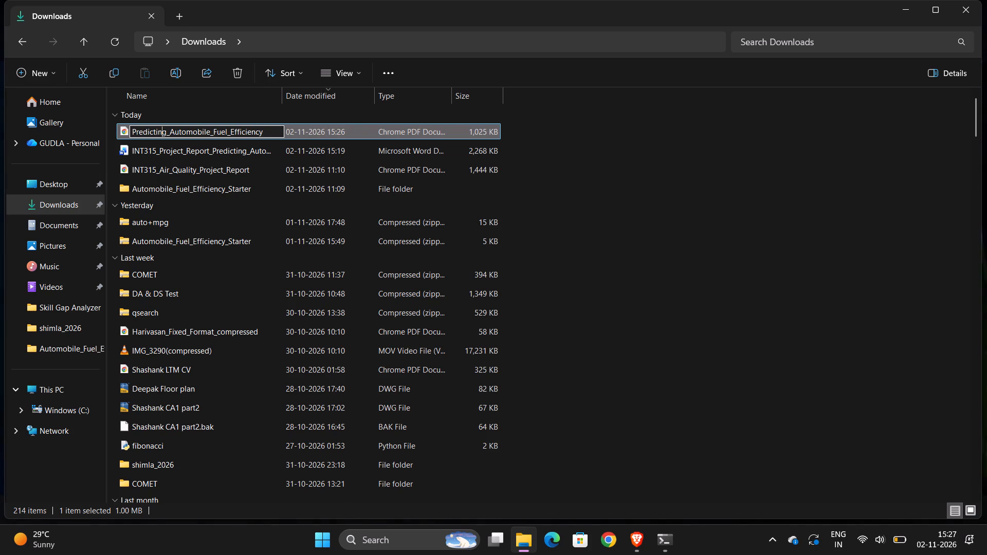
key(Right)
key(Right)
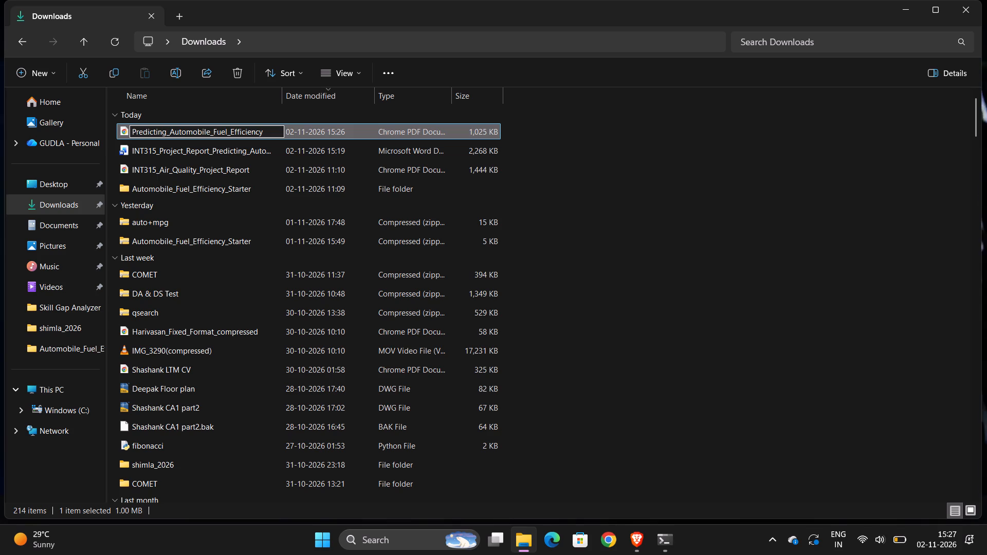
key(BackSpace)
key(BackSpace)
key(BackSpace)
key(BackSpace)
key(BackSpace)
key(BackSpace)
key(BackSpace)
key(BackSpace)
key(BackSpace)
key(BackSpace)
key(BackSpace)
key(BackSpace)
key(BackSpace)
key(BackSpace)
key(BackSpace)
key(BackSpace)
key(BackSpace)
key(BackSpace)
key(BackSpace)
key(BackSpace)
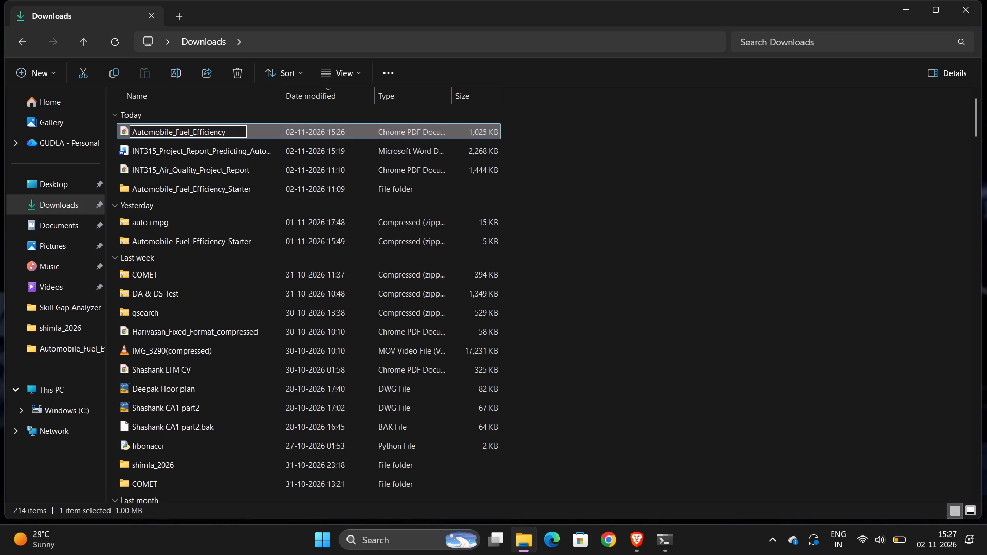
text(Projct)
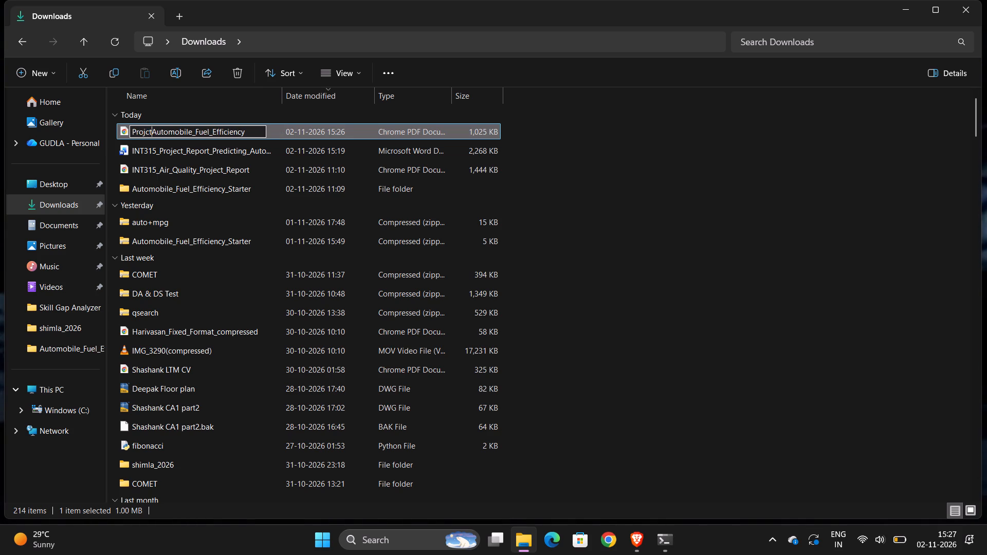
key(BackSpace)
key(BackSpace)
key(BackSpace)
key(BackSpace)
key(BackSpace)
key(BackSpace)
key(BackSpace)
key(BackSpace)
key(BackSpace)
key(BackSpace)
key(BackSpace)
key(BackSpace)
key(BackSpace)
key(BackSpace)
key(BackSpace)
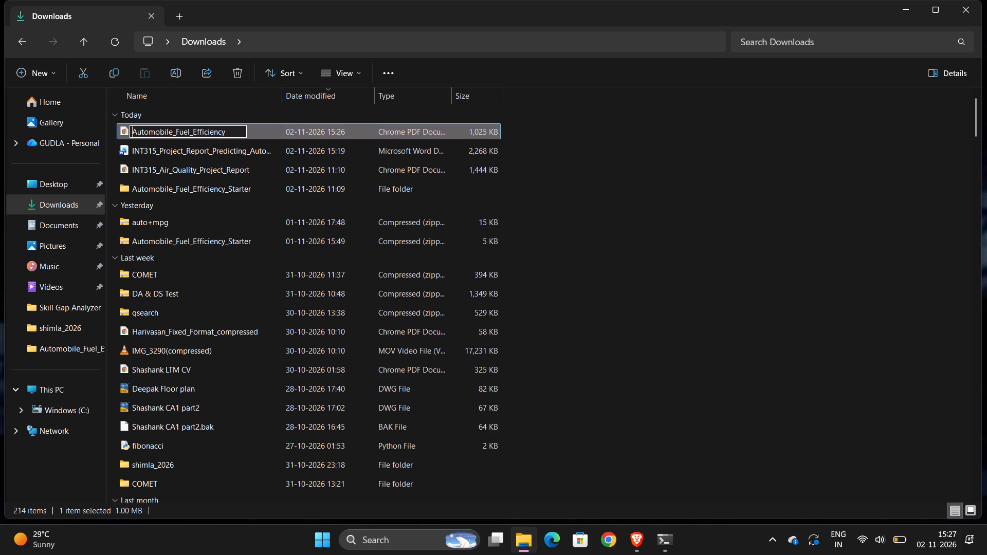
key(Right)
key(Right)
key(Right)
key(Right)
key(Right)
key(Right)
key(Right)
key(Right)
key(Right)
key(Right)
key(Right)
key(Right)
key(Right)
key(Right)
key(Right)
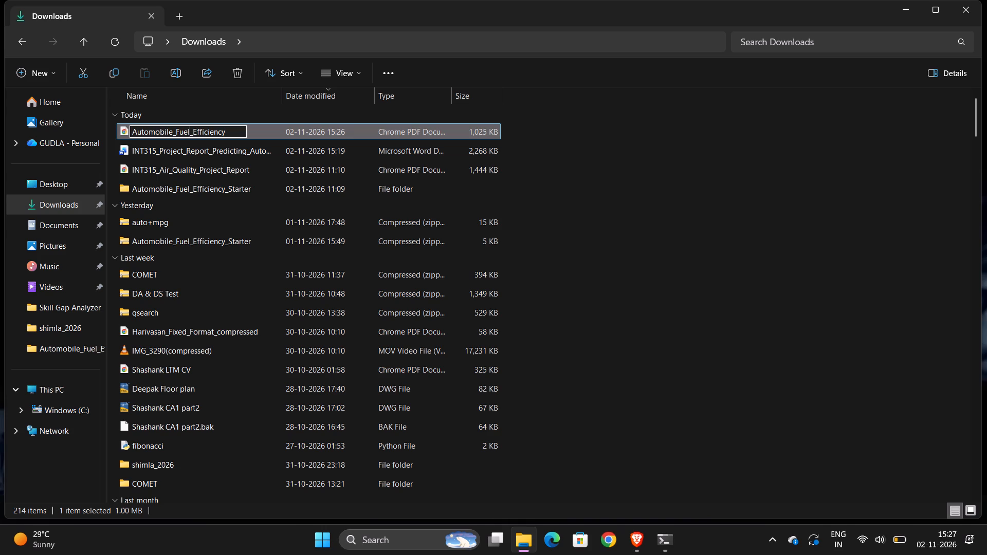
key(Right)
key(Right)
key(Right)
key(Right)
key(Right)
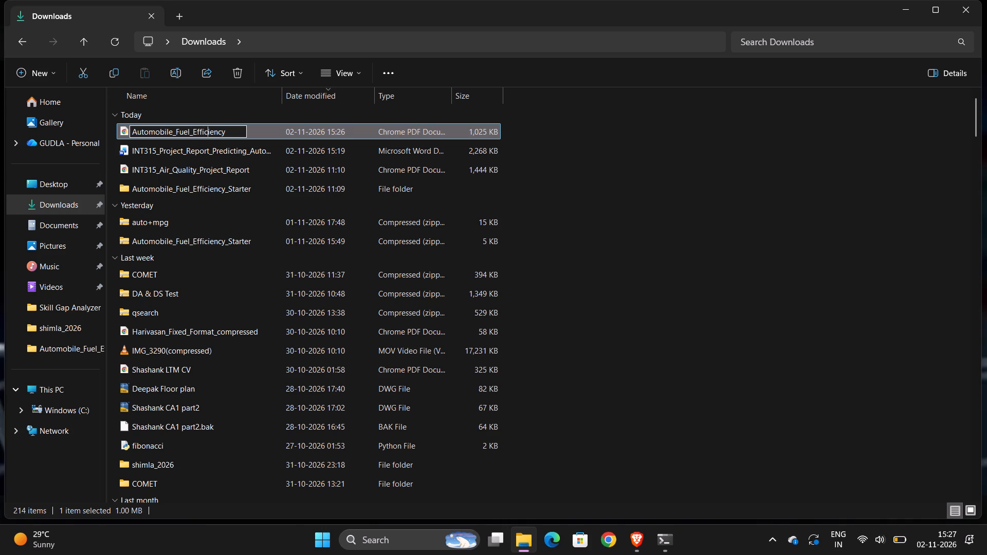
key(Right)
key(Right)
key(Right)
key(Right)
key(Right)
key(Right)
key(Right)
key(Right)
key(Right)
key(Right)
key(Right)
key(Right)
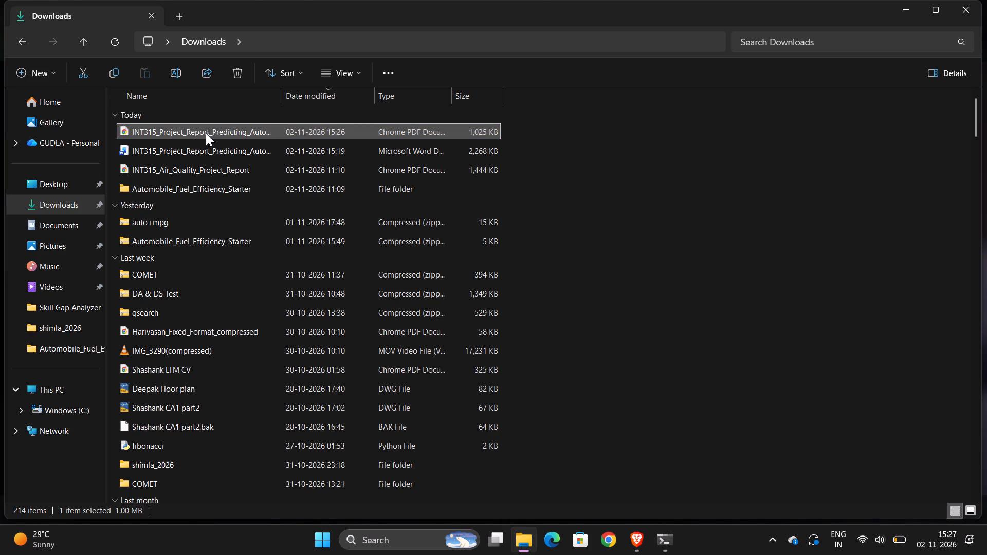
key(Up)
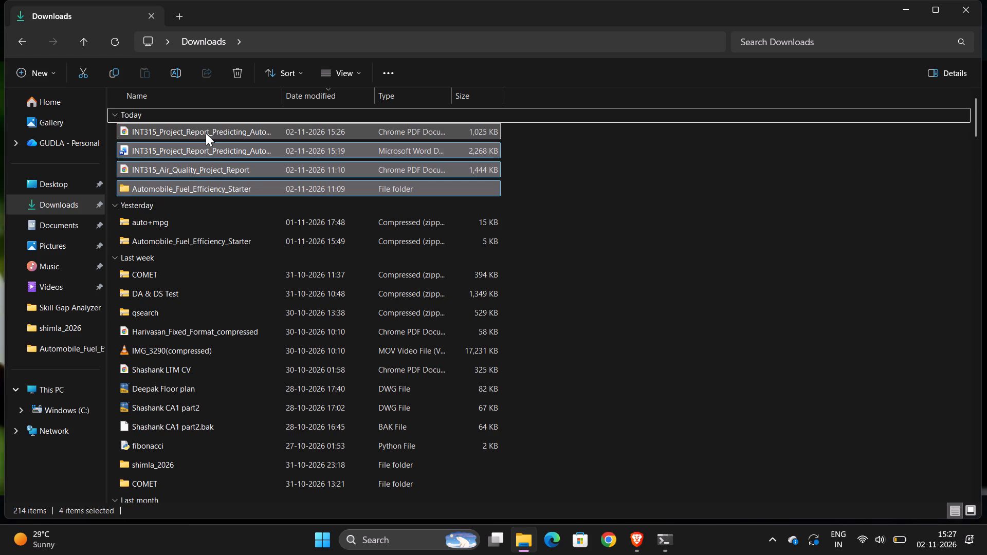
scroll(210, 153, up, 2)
Rename the newly downloaded INT315 report PDF in Downloads as "INT315 Project Report".
click(210, 132)
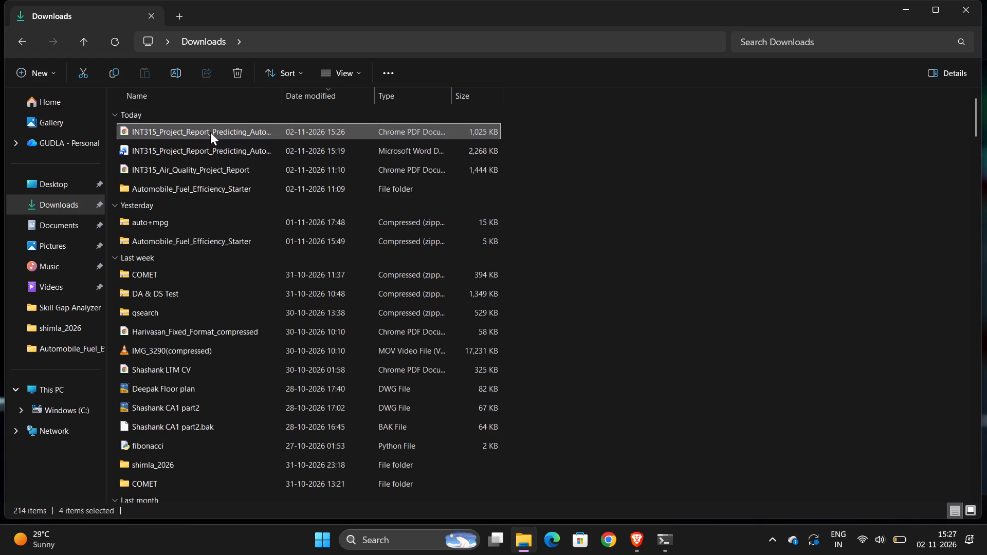
click(210, 132)
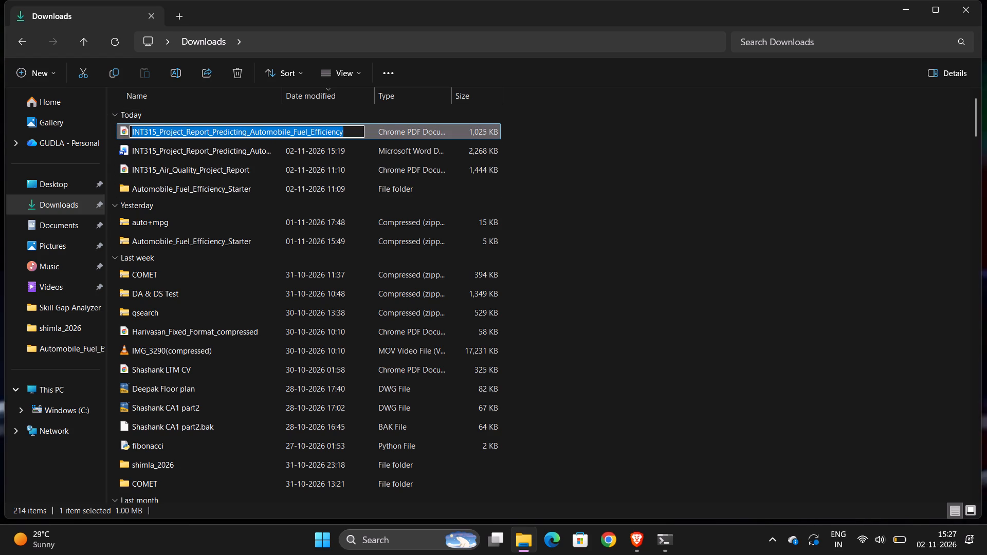
key(BackSpace)
key(BackSpace)
key(Down)
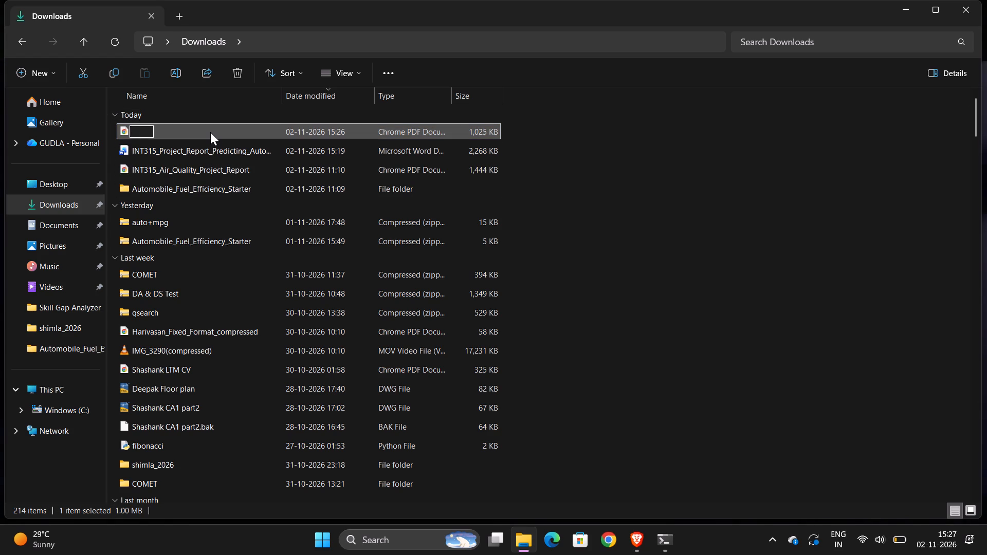
key(Up)
text(Project)
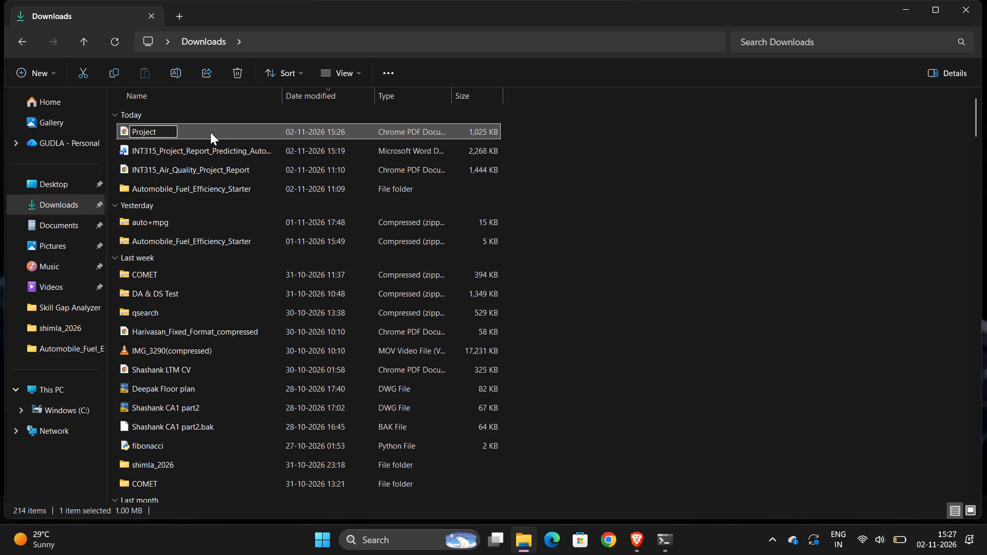
key(space)
text(Report)
key(Left)
key(Left)
key(Left)
key(Left)
key(Left)
key(Left)
key(Left)
key(Left)
key(Left)
key(Left)
key(Left)
key(Left)
key(Left)
key(Left)
key(Left)
key(Left)
key(Left)
key(Left)
key(Left)
key(Left)
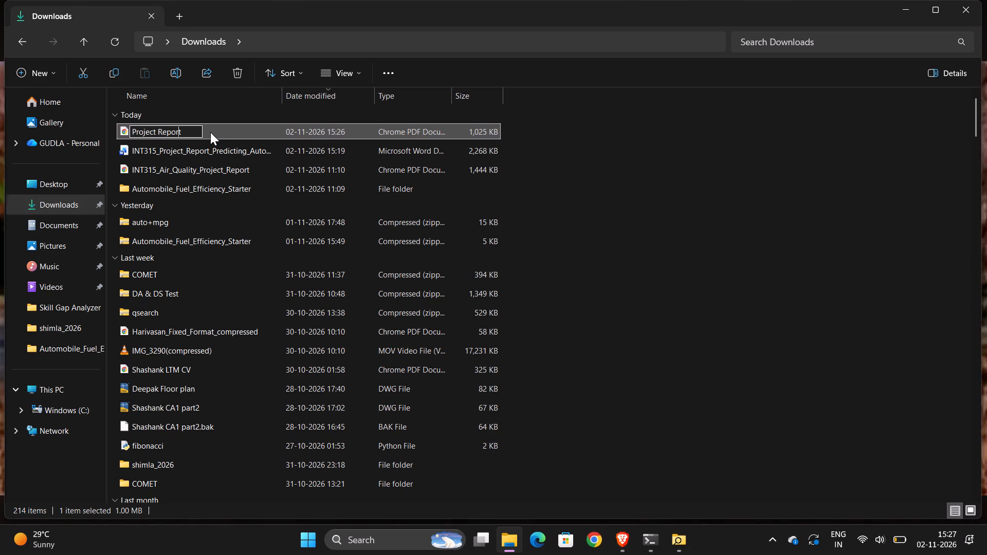
text(INT)
text(315)
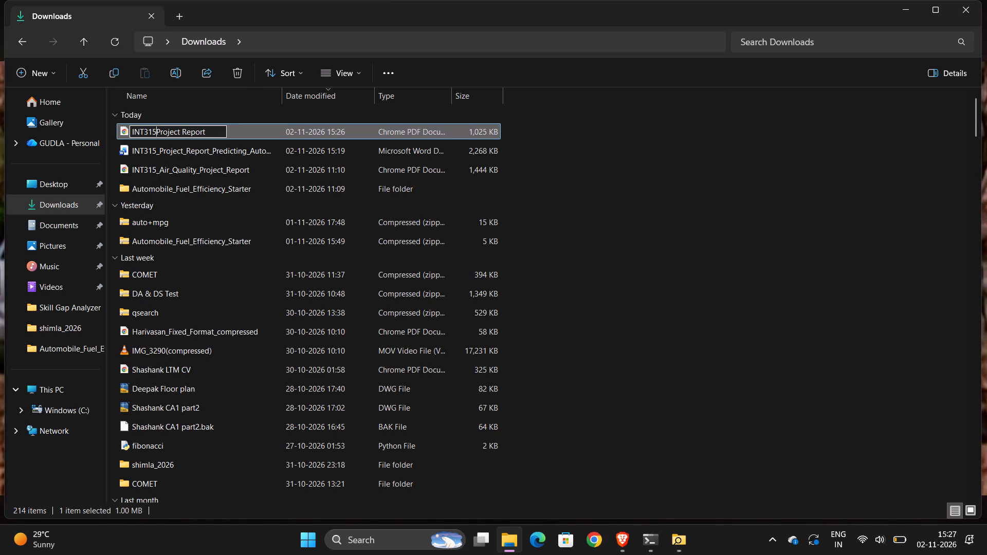
key(space)
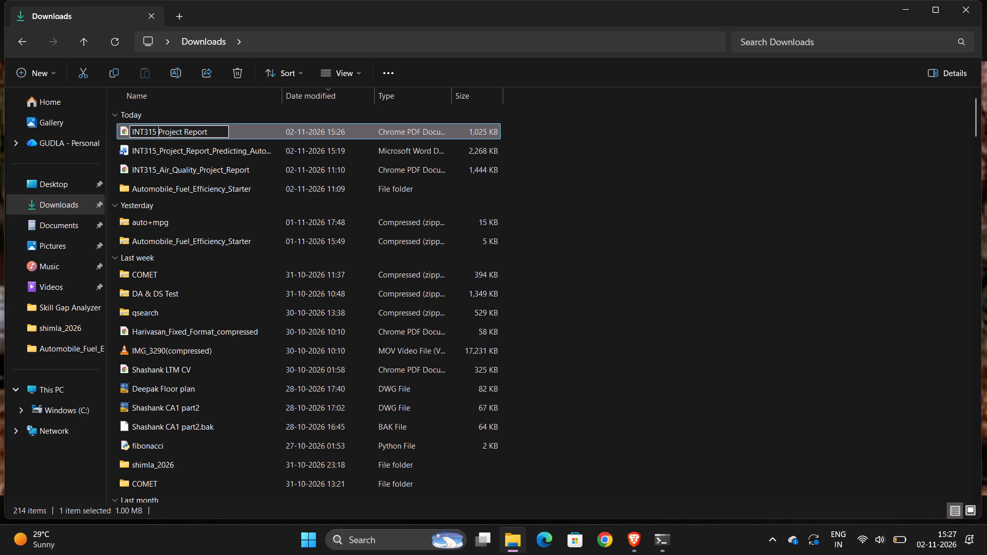
key(Return)
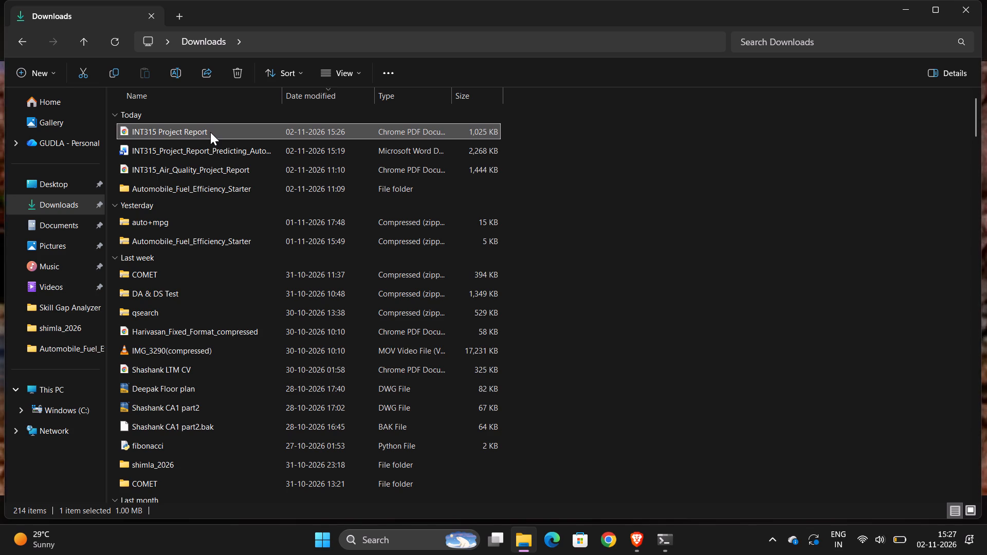
Move the INT315 Project Report PDF from Downloads into the Automobile_Fuel_Efficiency_Starter folder.
click(210, 132)
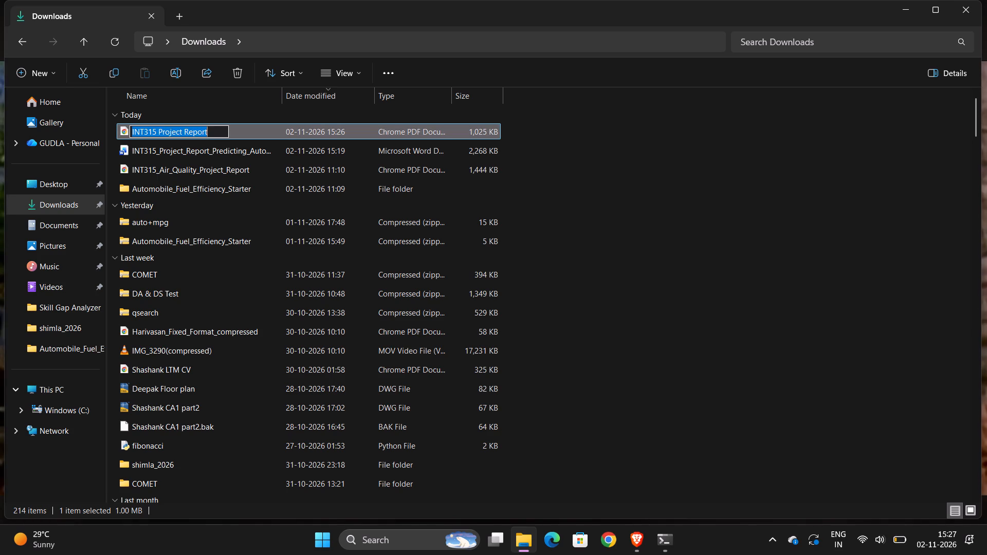
key(Escape)
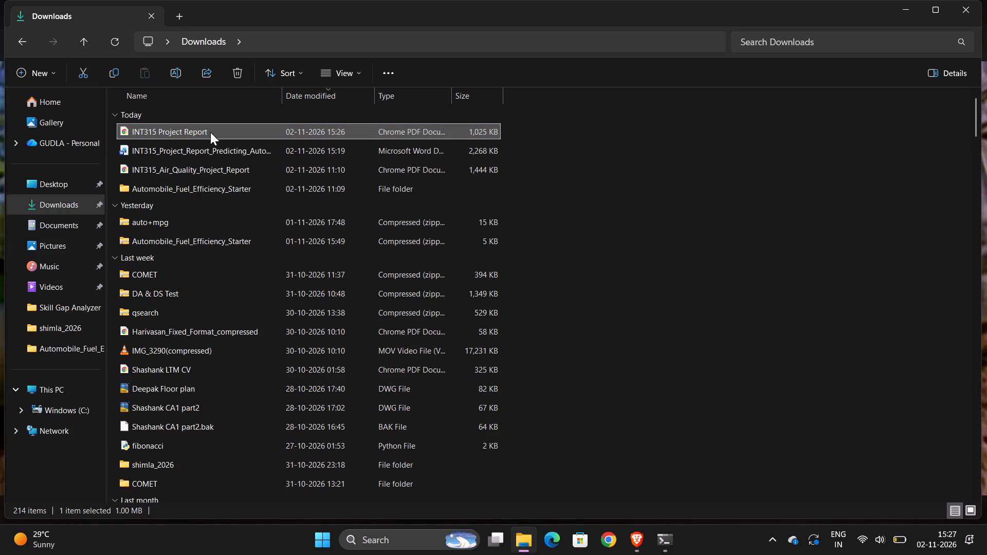
key(ctrl+x)
double_click(190, 188)
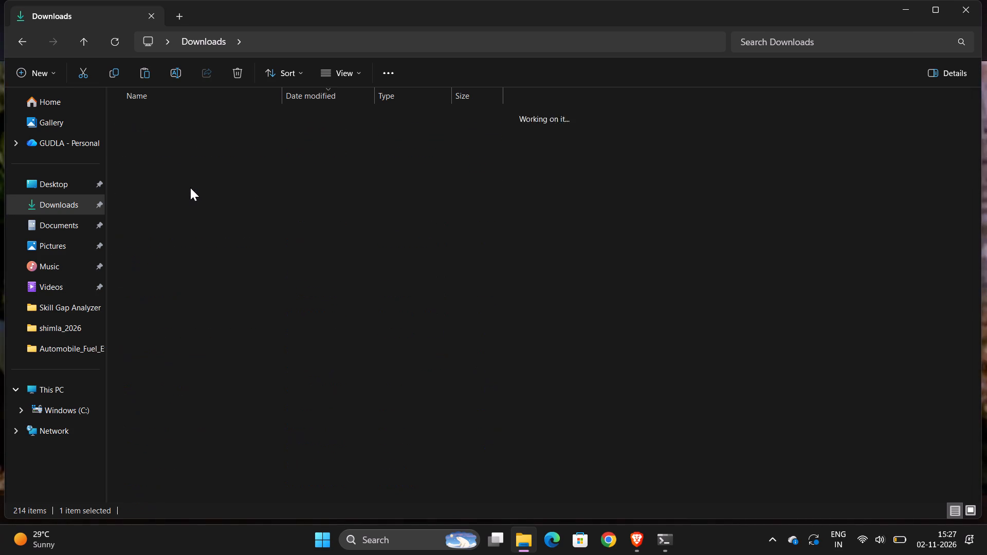
key(ctrl+v)
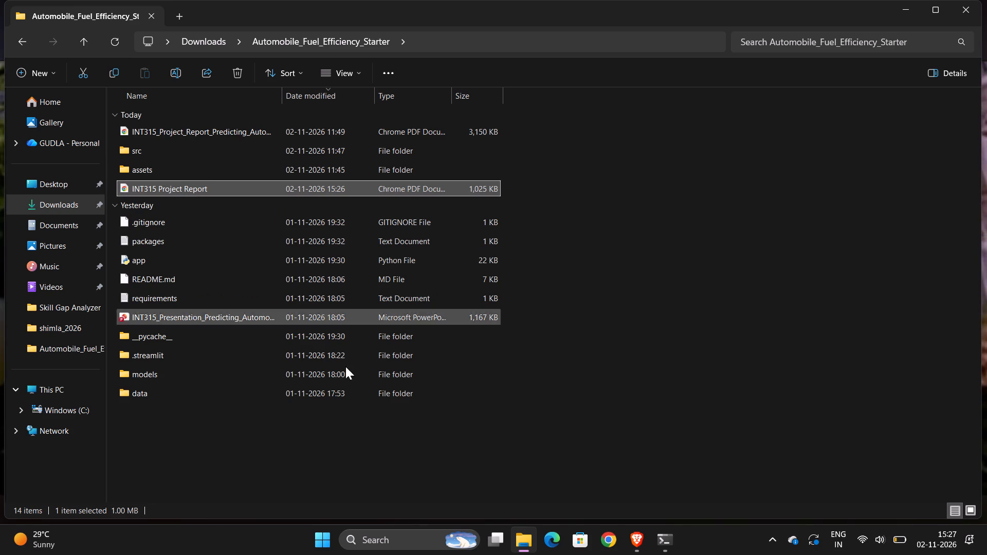
click(301, 449)
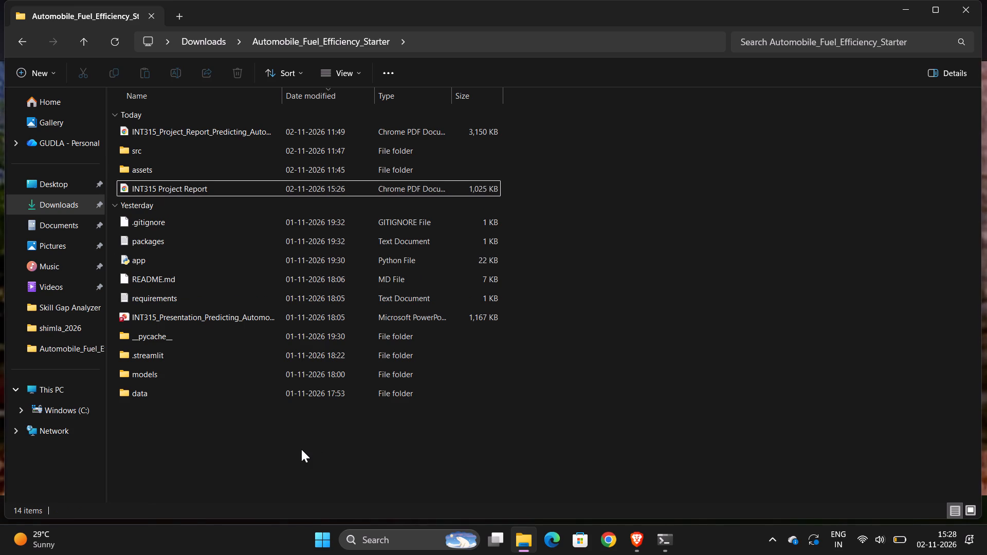
Open the older INT315_Project_Report_Predicting_Automobile_Fuel_Efficiency PDF, look through its pages from cover to evaluation tables, and close it.
double_click(248, 134)
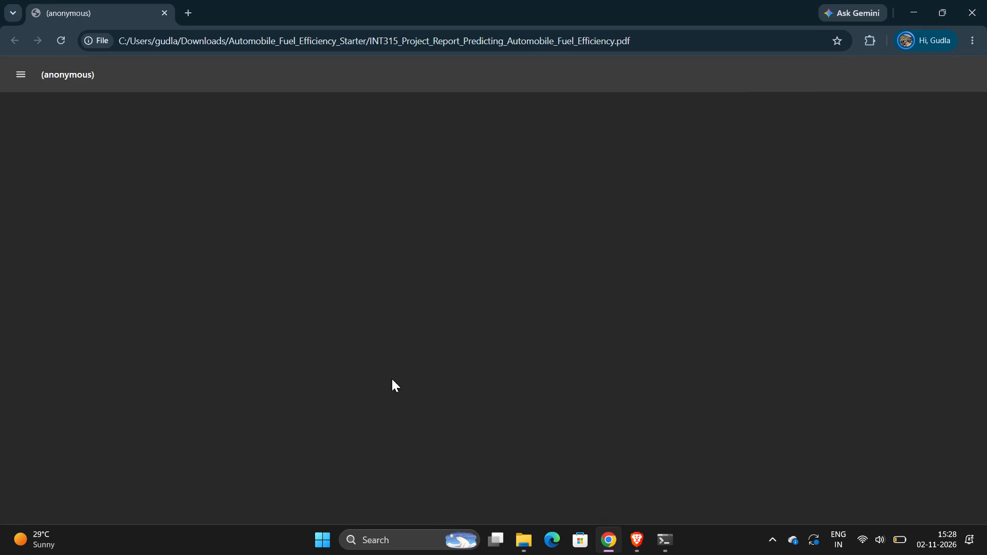
scroll(412, 338, down, 4)
scroll(412, 338, up, 1)
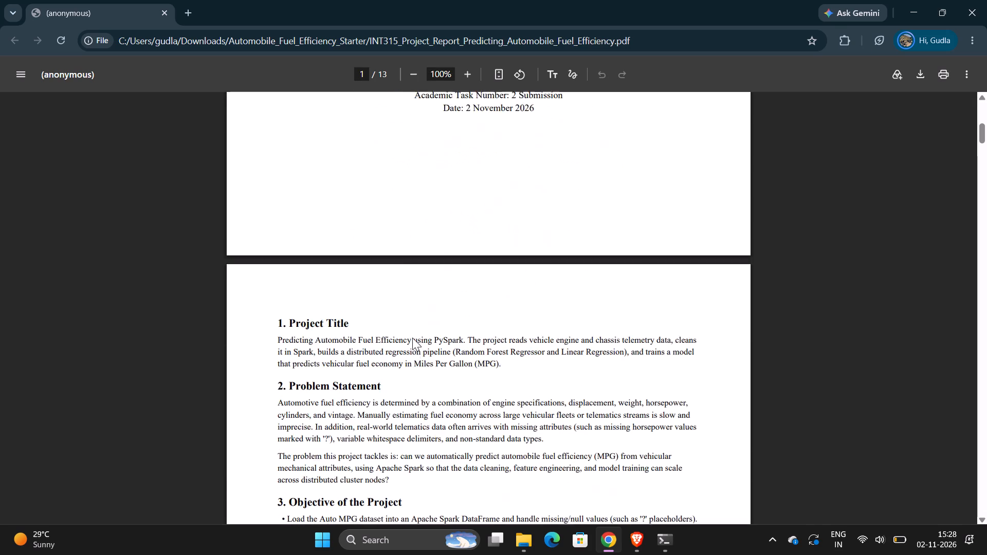
scroll(412, 338, up, 2)
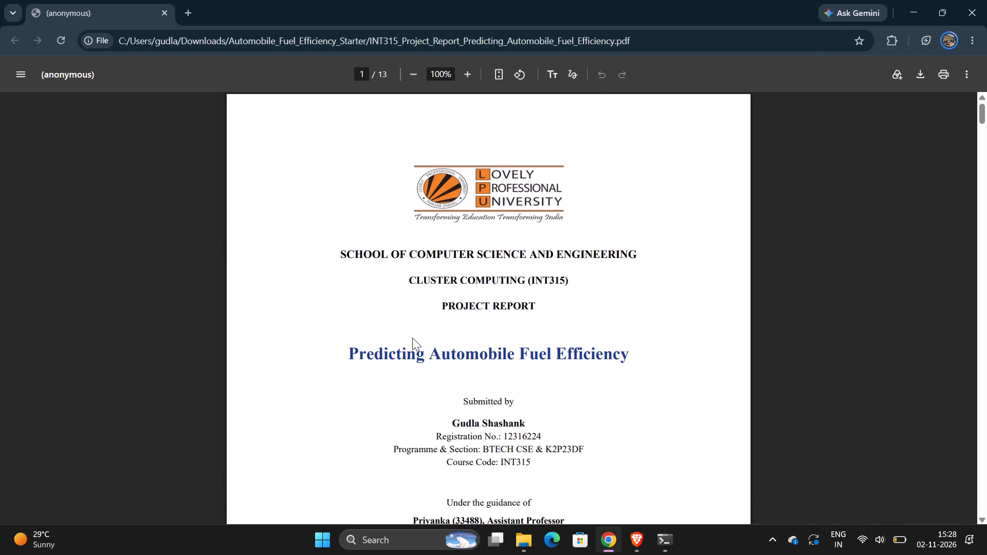
scroll(412, 338, down, 7)
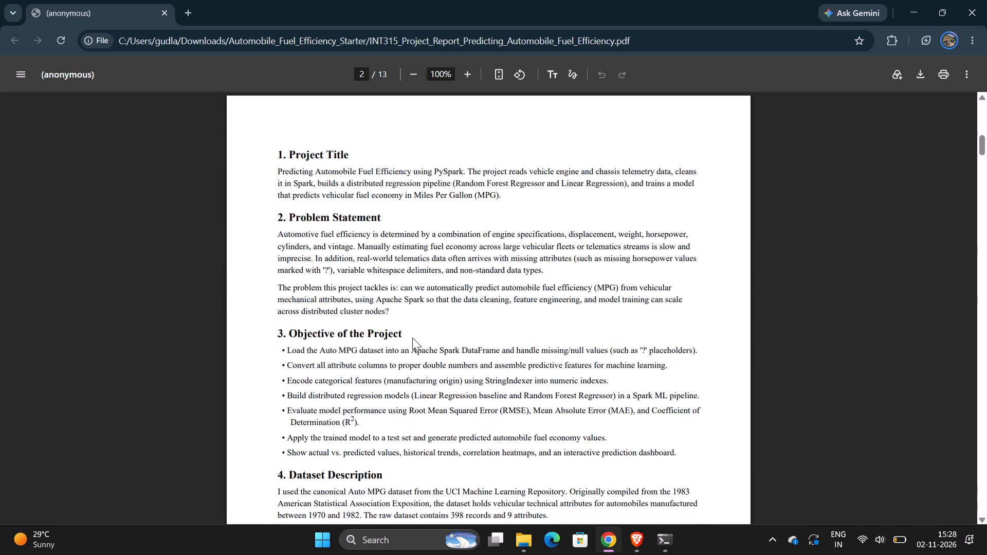
scroll(412, 338, down, 20)
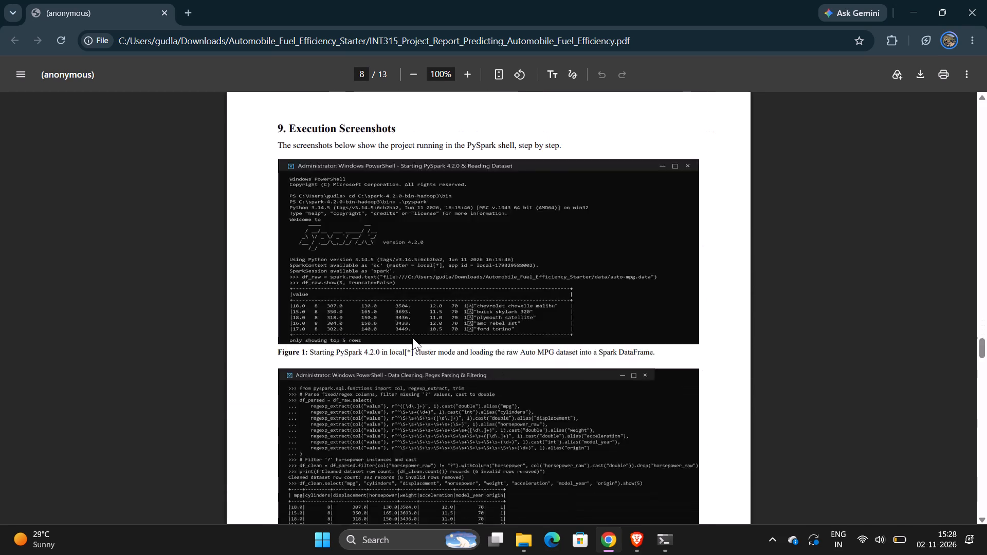
scroll(412, 338, down, 6)
scroll(412, 338, up, 2)
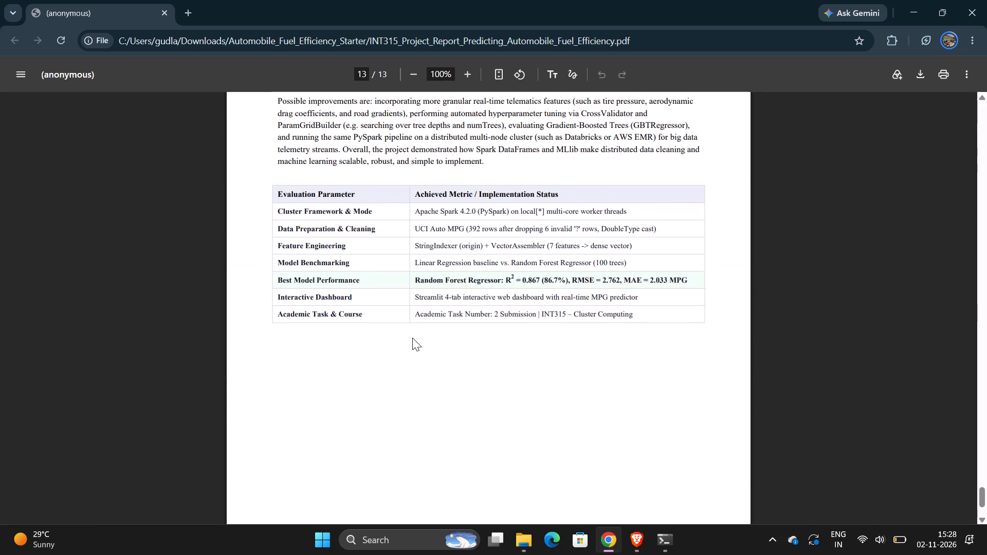
scroll(412, 338, up, 1)
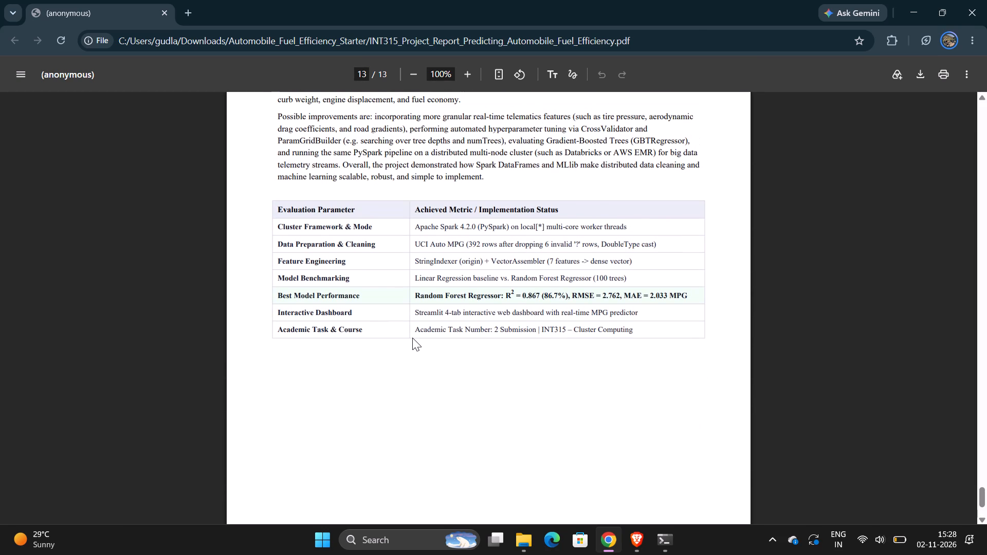
key(super+a)
key(super+a)
scroll(412, 338, up, 5)
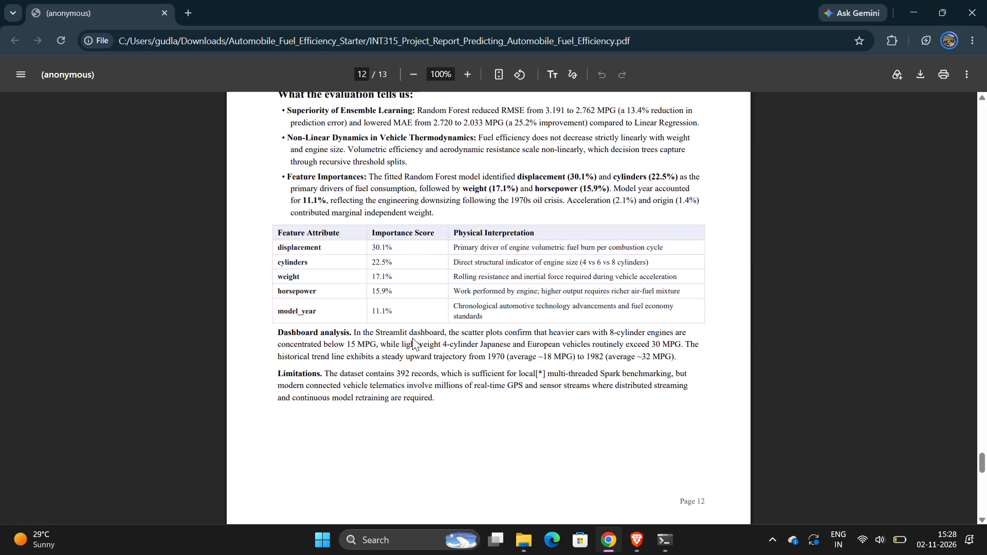
scroll(412, 338, up, 14)
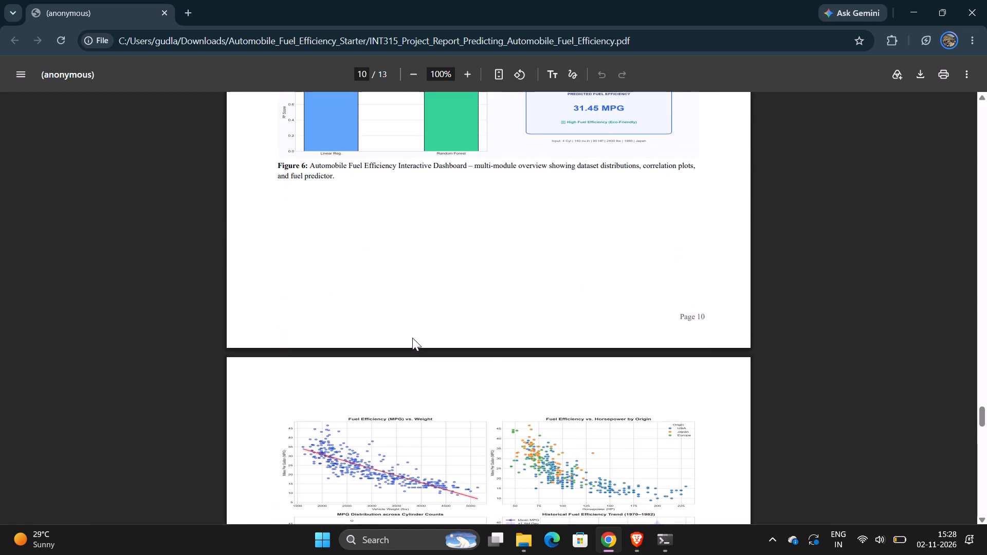
scroll(412, 338, up, 3)
click(166, 12)
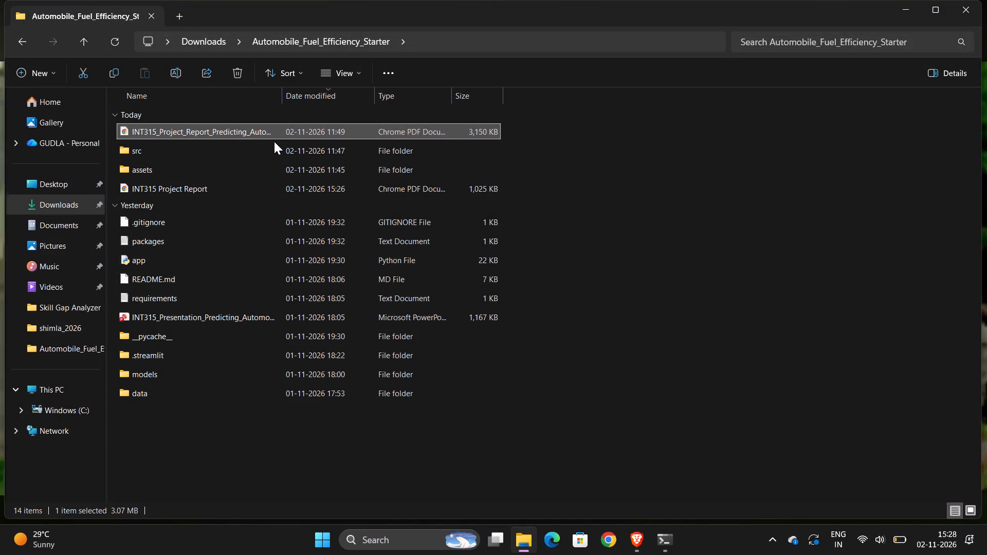
Delete the older INT315_Project_Report_Predicting_Automobile_Fuel_Efficiency PDF from the Automobile_Fuel_Efficiency_Starter folder.
key(Delete)
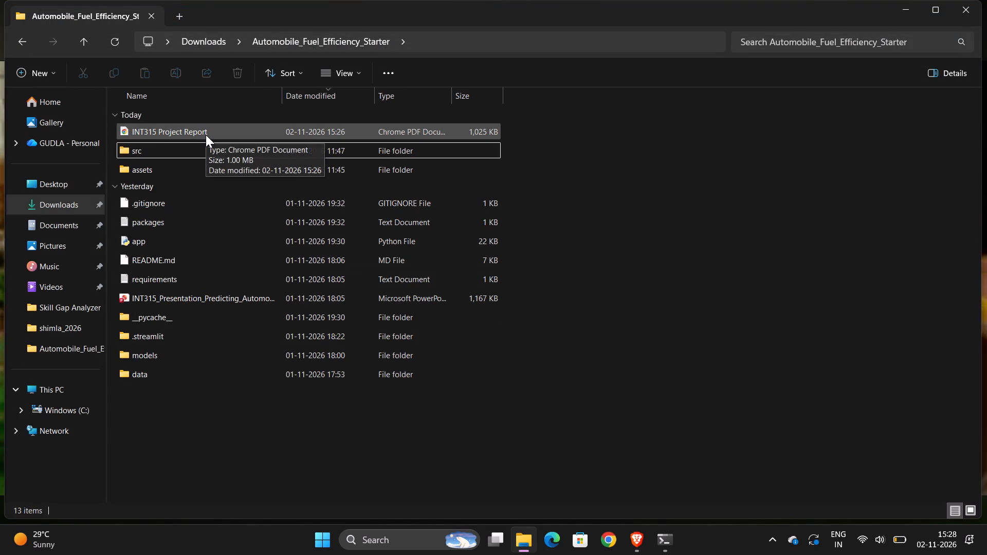
click(246, 450)
Return to Downloads, check the auto+mpg archive's contents, and delete the auto+mpg and Automobile_Fuel_Efficiency_Starter zip archives.
click(22, 34)
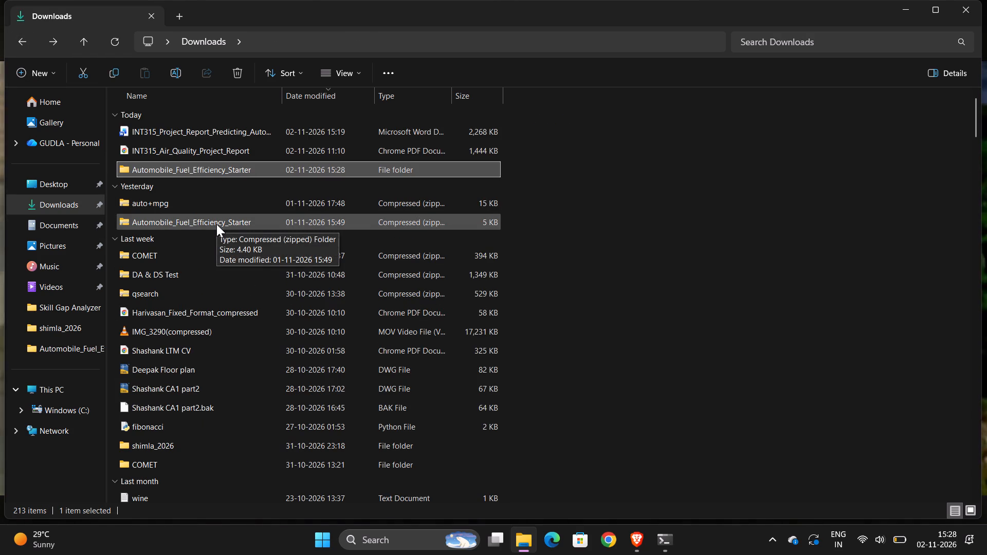
double_click(182, 202)
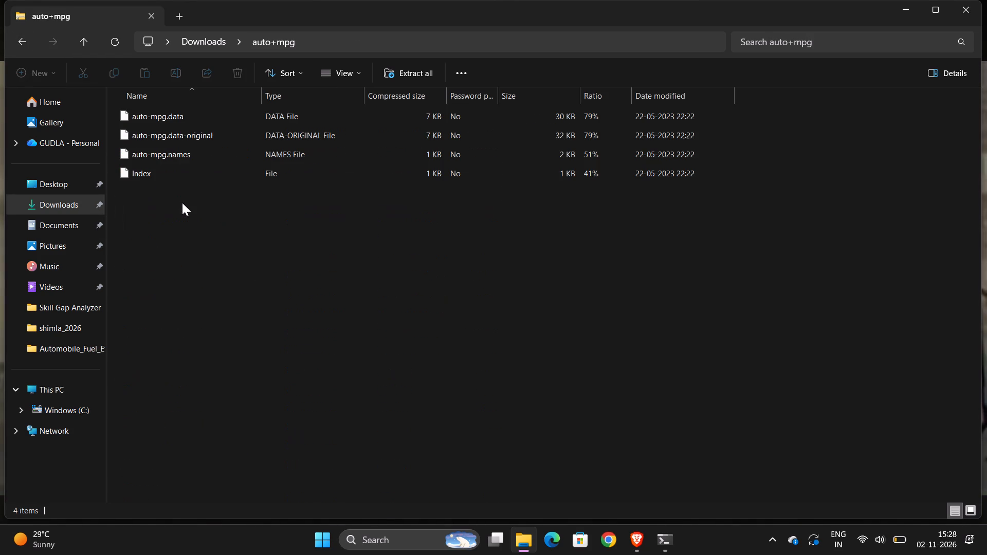
click(23, 44)
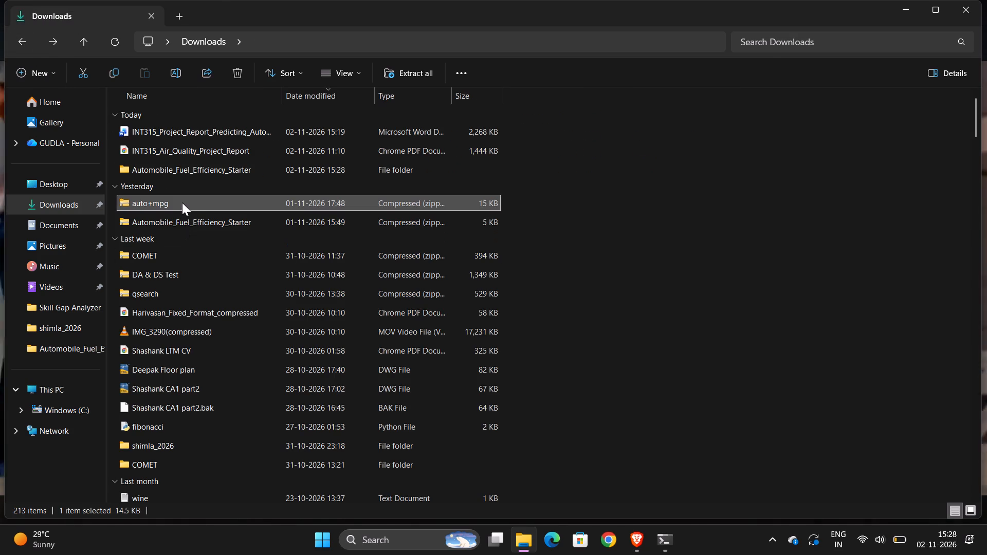
key(Delete)
click(182, 202)
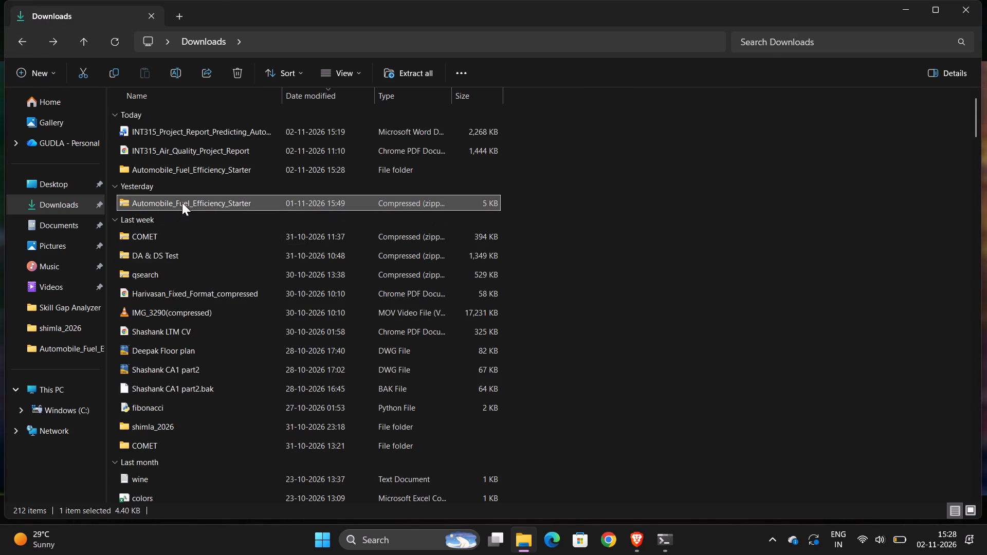
key(Delete)
Open the Automobile_Fuel_Efficiency_Starter project folder in Downloads to view its files.
double_click(175, 170)
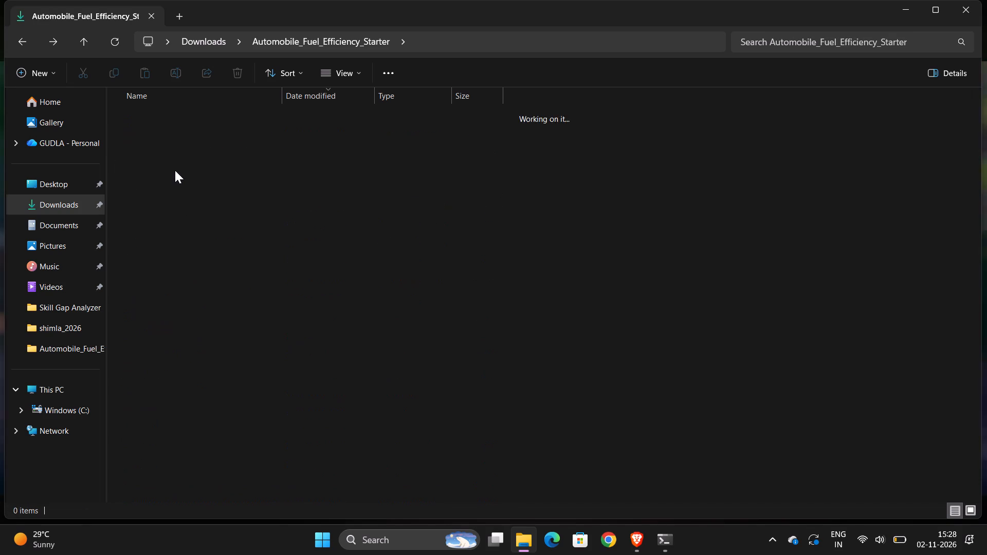
scroll(258, 476, up, 1)
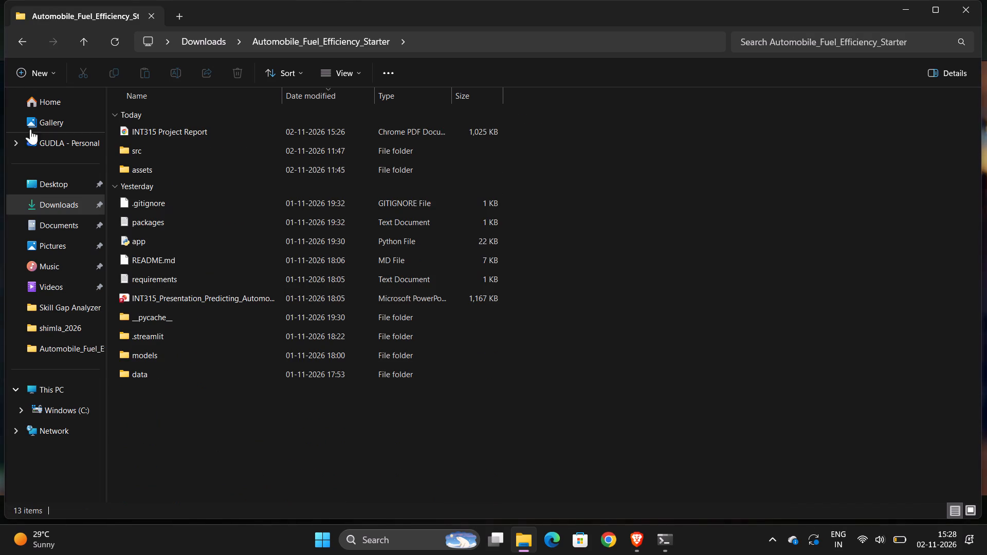